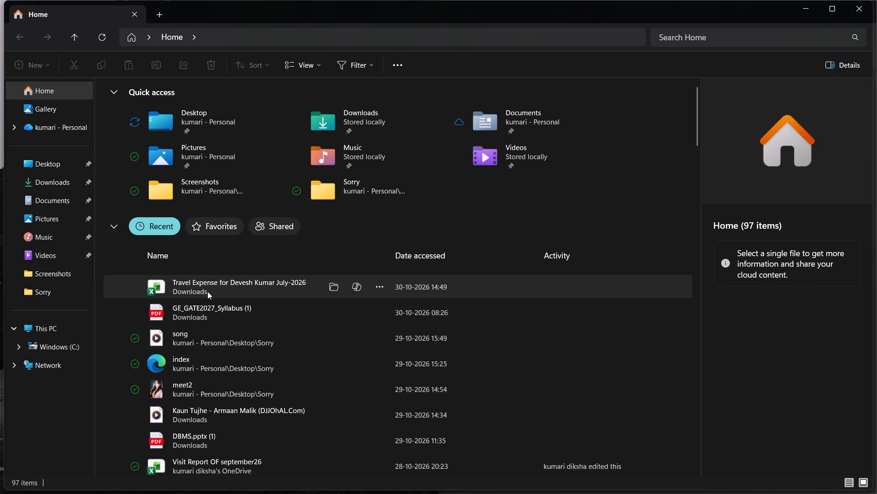
pyautogui.doubleClick(207, 291)
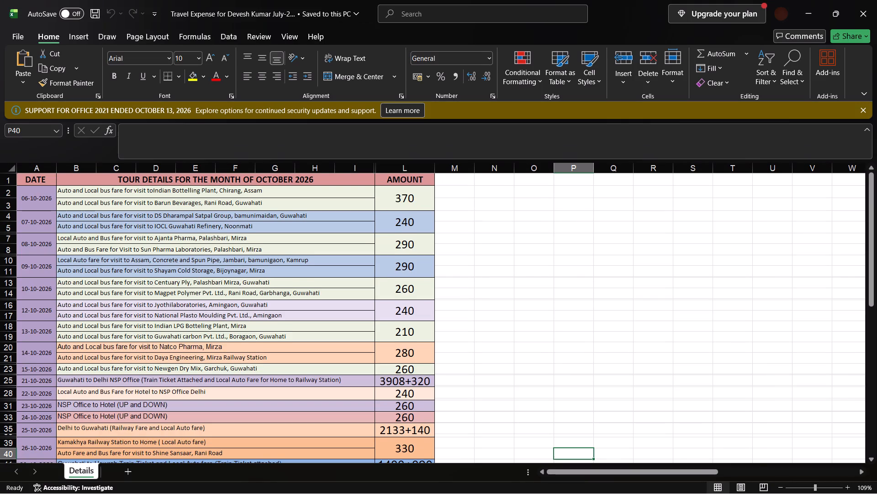
# Expand the collapsed rows 6, 9 and 12 in the 07-10, 08-10 and 09-10-2026 entries of the expense table.
pyautogui.scroll(-2, 207, 291)
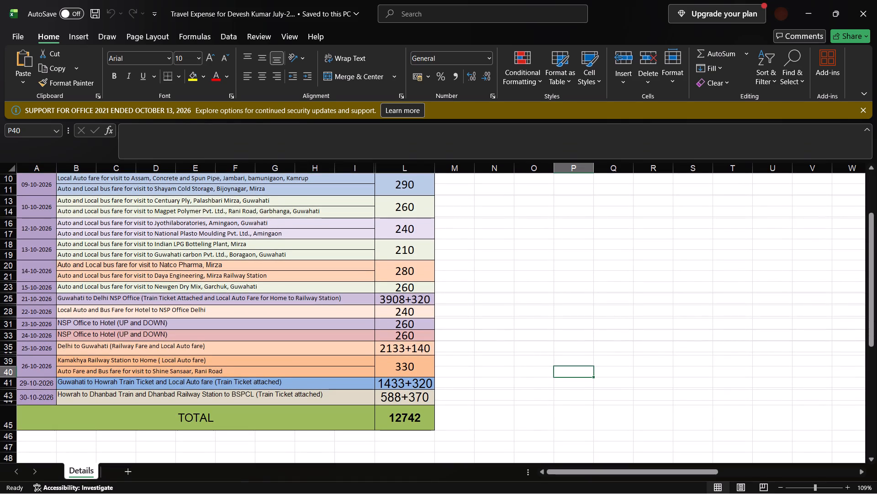
pyautogui.scroll(3, 209, 291)
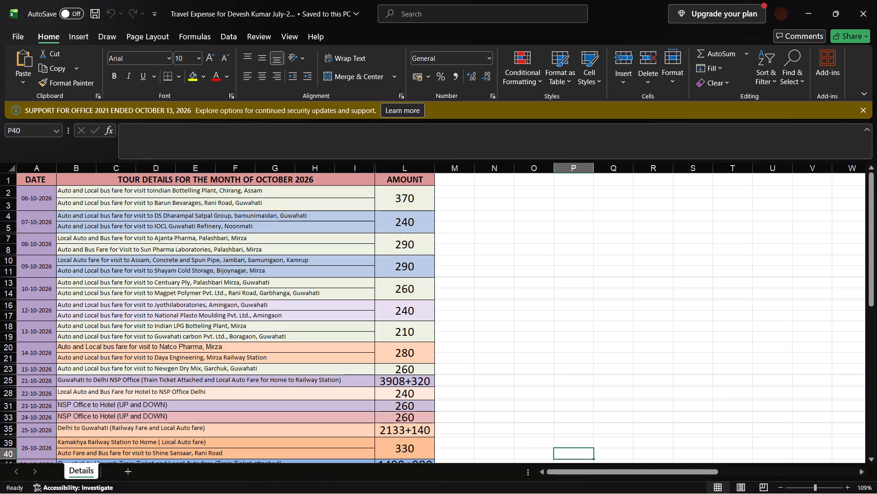
pyautogui.moveTo(9, 232); pyautogui.dragTo(9, 241)
pyautogui.moveTo(9, 241); pyautogui.dragTo(9, 238)
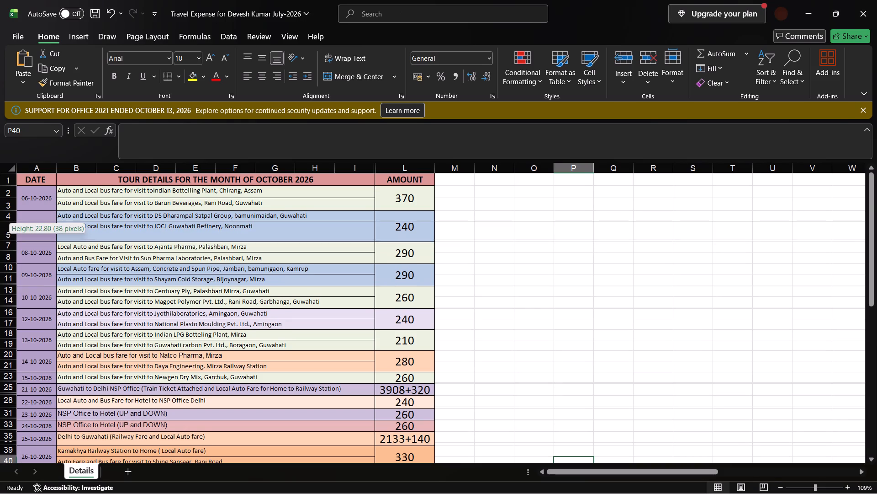
pyautogui.moveTo(9, 238); pyautogui.dragTo(9, 232)
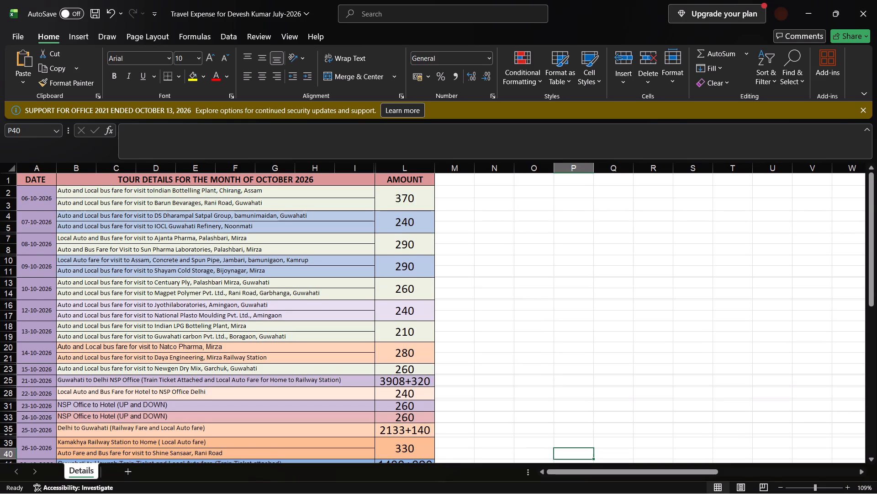
pyautogui.moveTo(10, 234); pyautogui.dragTo(10, 244)
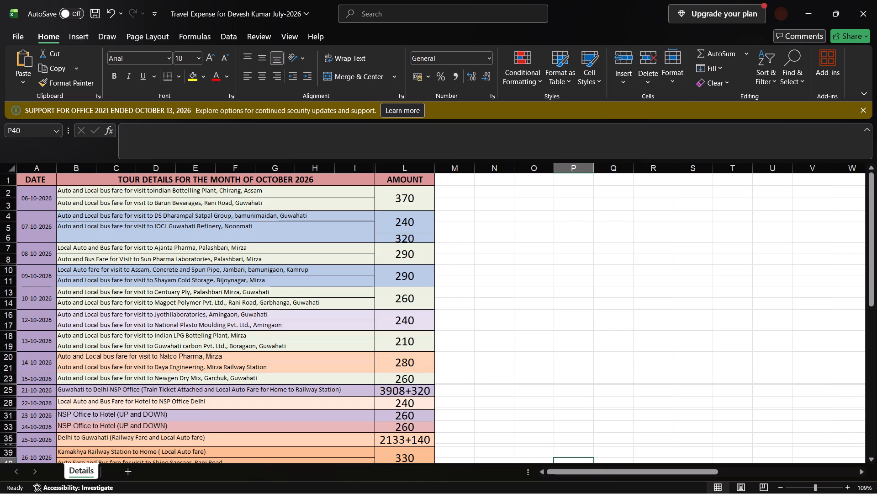
pyautogui.moveTo(11, 266); pyautogui.dragTo(10, 275)
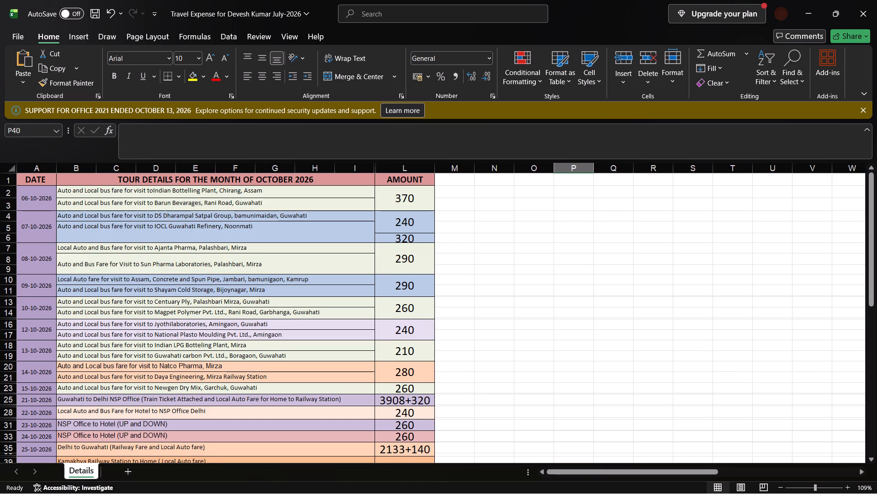
pyautogui.moveTo(11, 297); pyautogui.dragTo(11, 306)
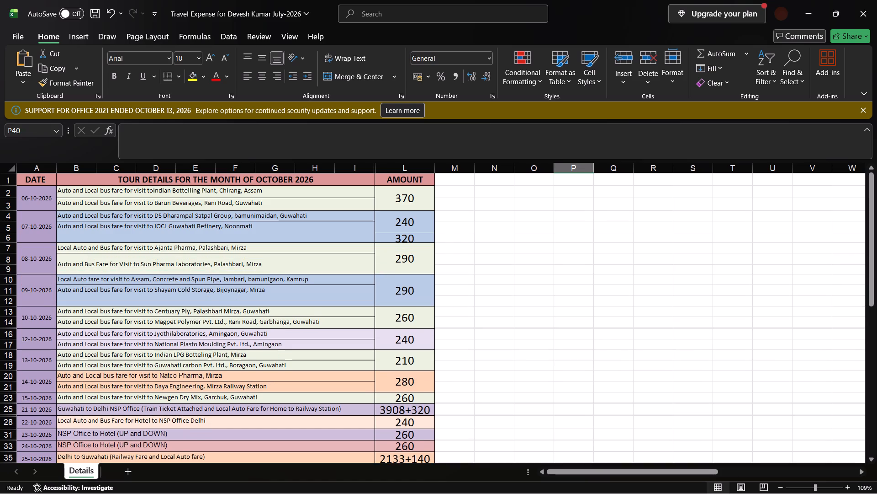
# Expand the collapsed rows 15, 22 and 24 in the 10-10, 14-10 and 15-10-2026 entries.
pyautogui.scroll(-1, 128, 287)
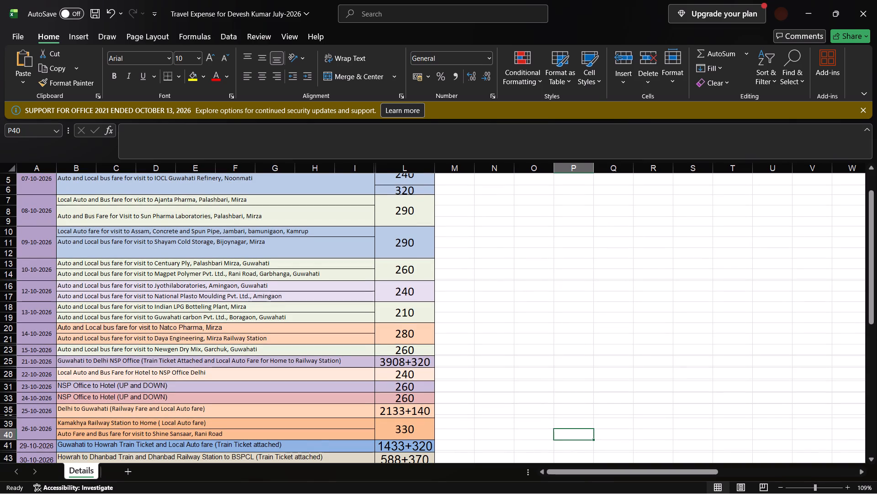
pyautogui.moveTo(10, 281); pyautogui.dragTo(10, 283)
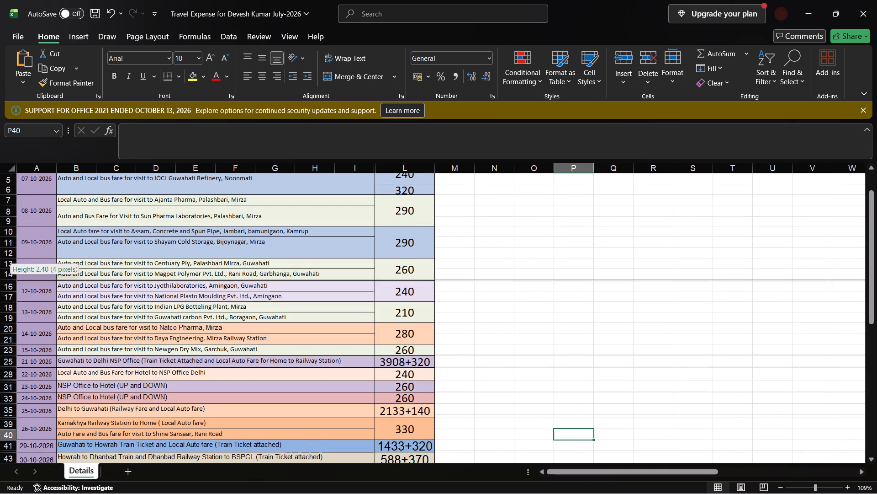
pyautogui.moveTo(10, 283); pyautogui.dragTo(11, 288)
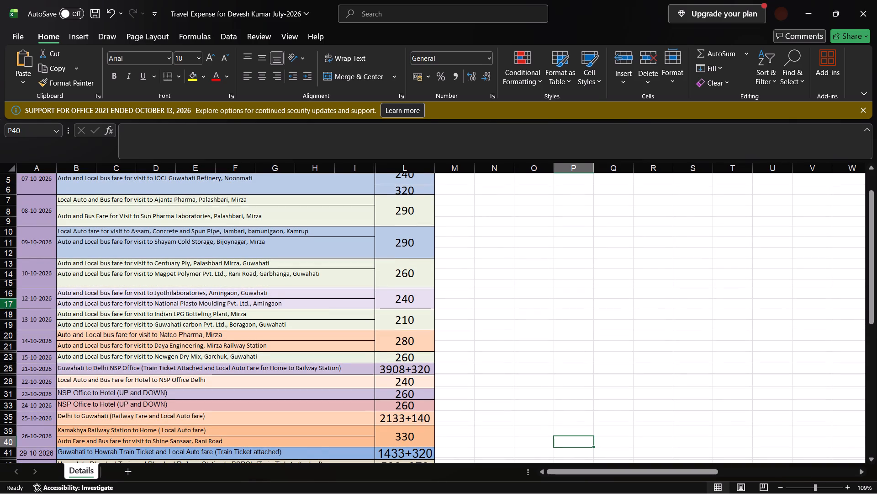
pyautogui.scroll(-2, 40, 252)
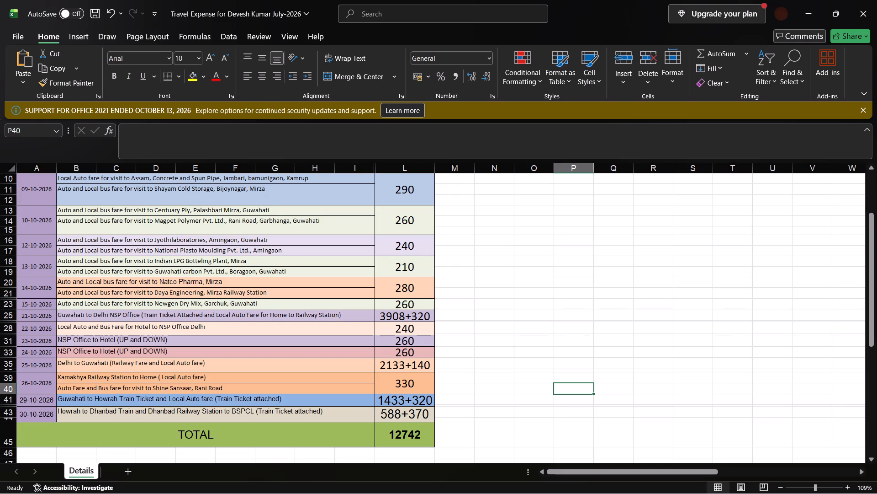
pyautogui.moveTo(5, 299); pyautogui.dragTo(5, 308)
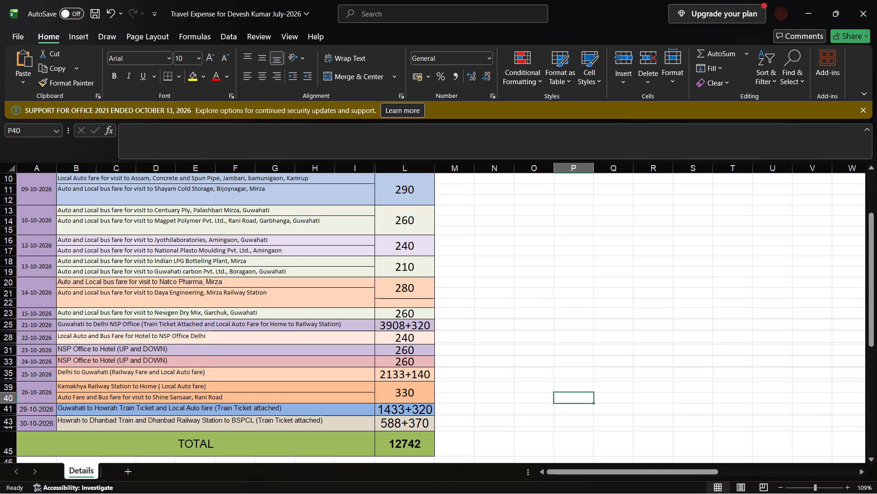
pyautogui.moveTo(7, 318); pyautogui.dragTo(7, 324)
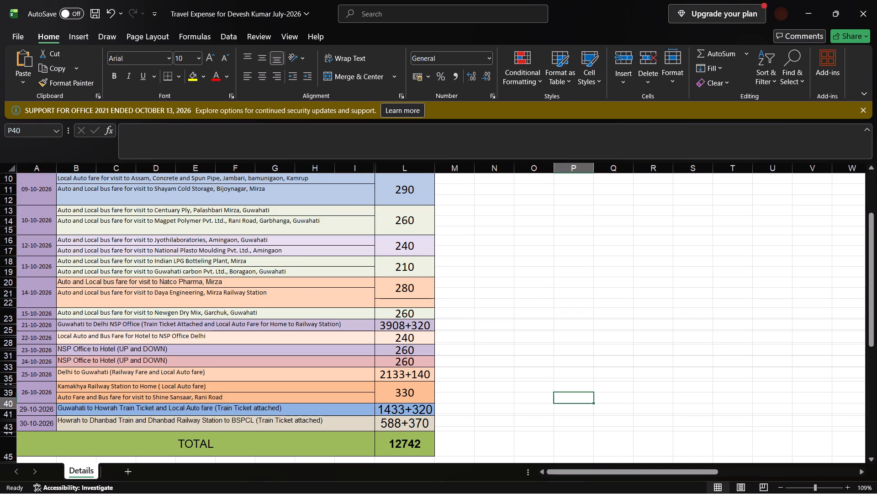
pyautogui.moveTo(7, 324); pyautogui.dragTo(7, 319)
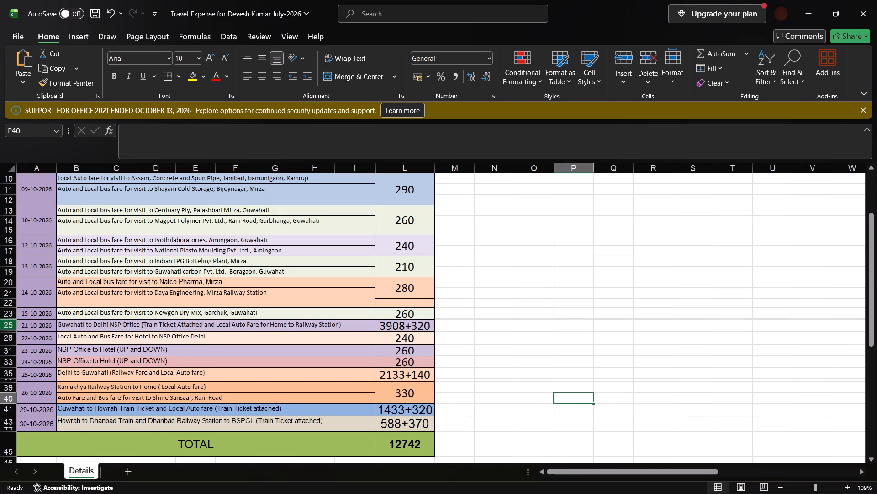
pyautogui.moveTo(10, 320); pyautogui.dragTo(10, 327)
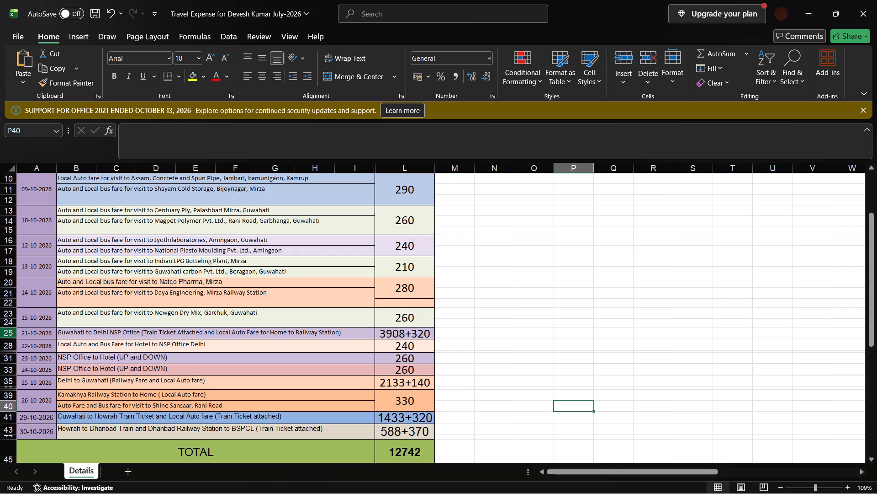
# Expand the collapsed rows 26, 27, 29 and 30 in the 21-10 and 22-10-2026 entries.
pyautogui.moveTo(10, 340); pyautogui.dragTo(11, 351)
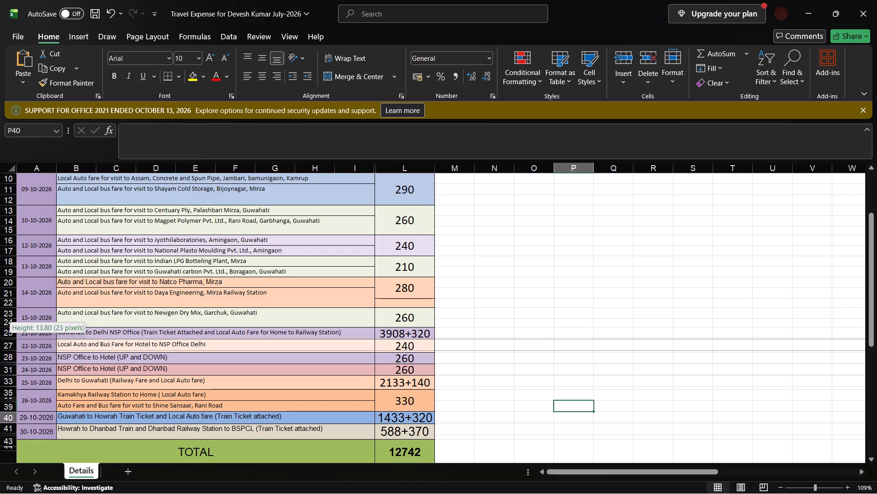
pyautogui.moveTo(11, 351); pyautogui.dragTo(10, 350)
pyautogui.moveTo(11, 340); pyautogui.dragTo(10, 340)
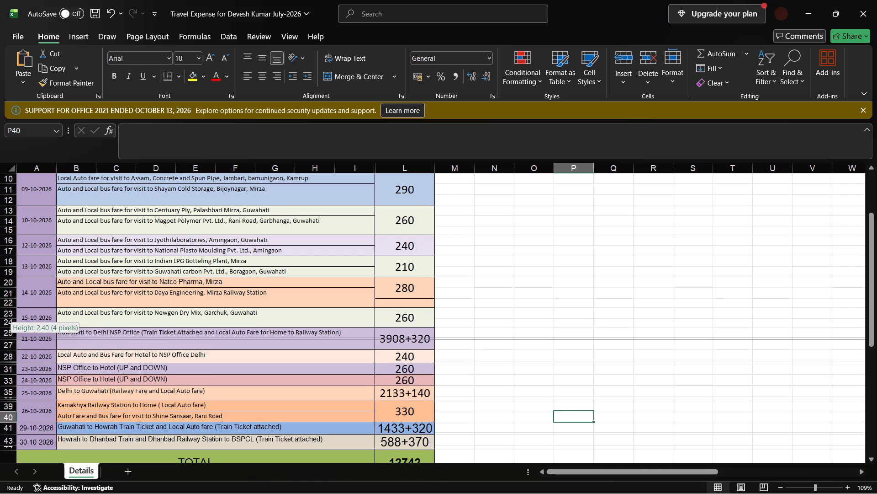
pyautogui.moveTo(10, 340); pyautogui.dragTo(7, 347)
pyautogui.scroll(-1, 7, 347)
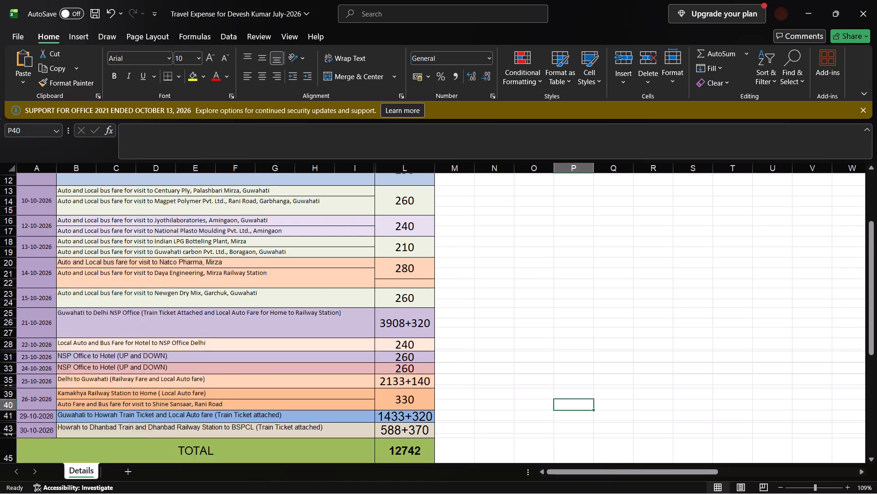
pyautogui.scroll(-1, 7, 347)
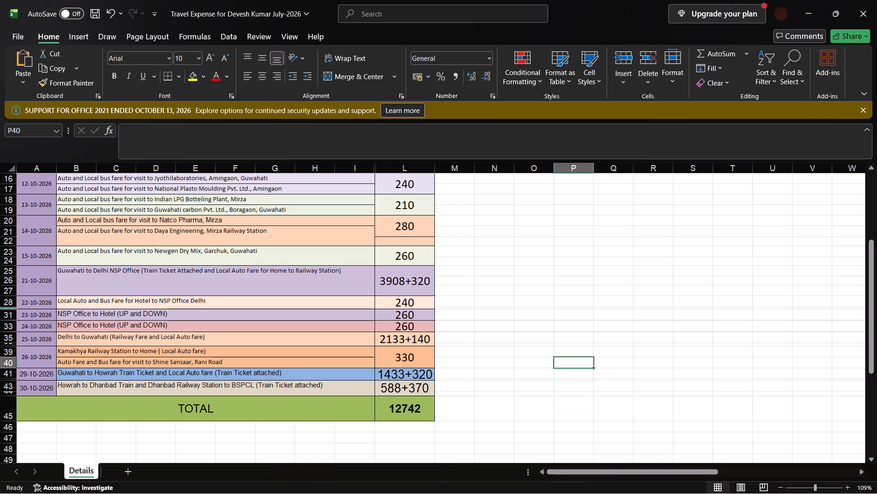
pyautogui.moveTo(9, 309); pyautogui.dragTo(8, 324)
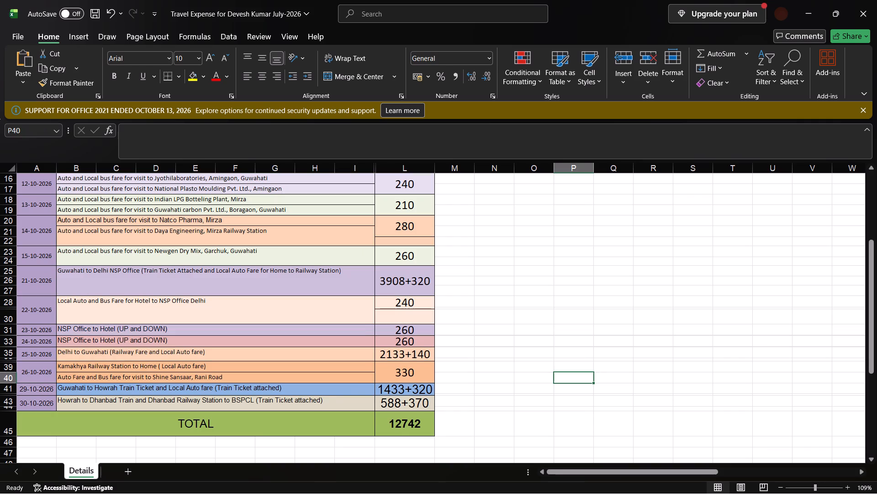
pyautogui.moveTo(10, 310); pyautogui.dragTo(10, 319)
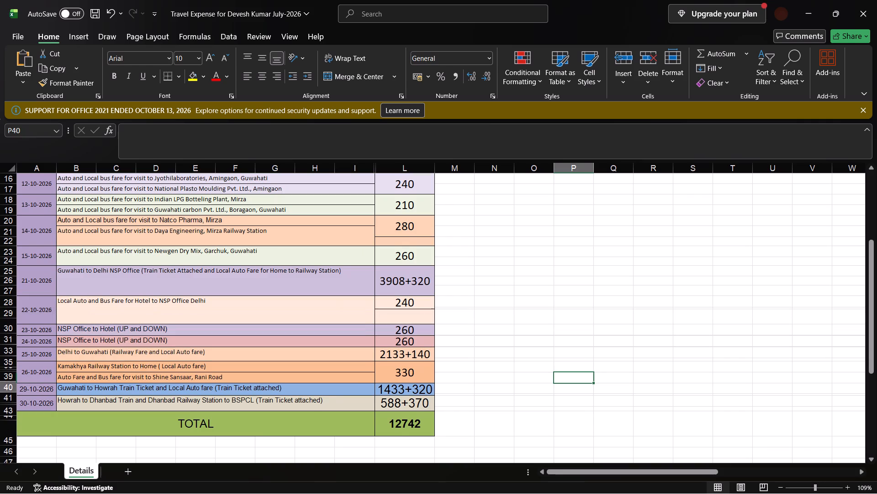
# Expand the collapsed rows 36 to 38, 42 and 44 in the 25-10, 29-10 and 30-10-2026 entries.
pyautogui.scroll(-1, 10, 319)
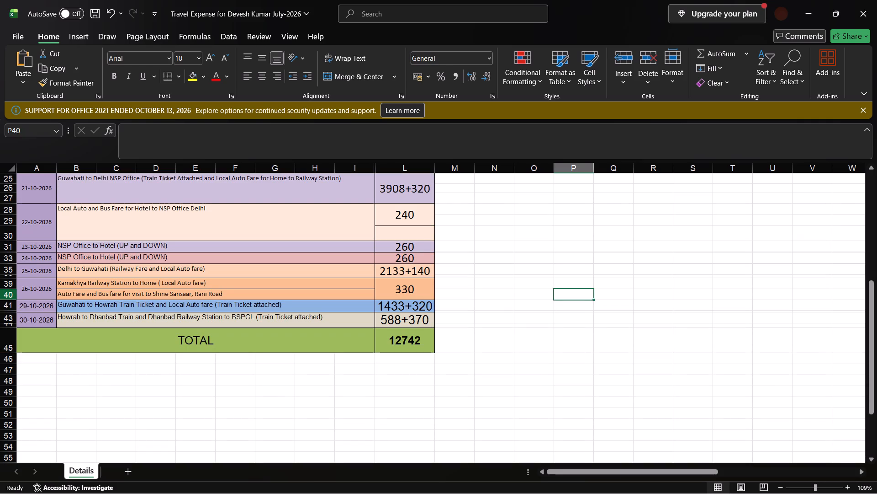
pyautogui.moveTo(12, 280); pyautogui.dragTo(8, 296)
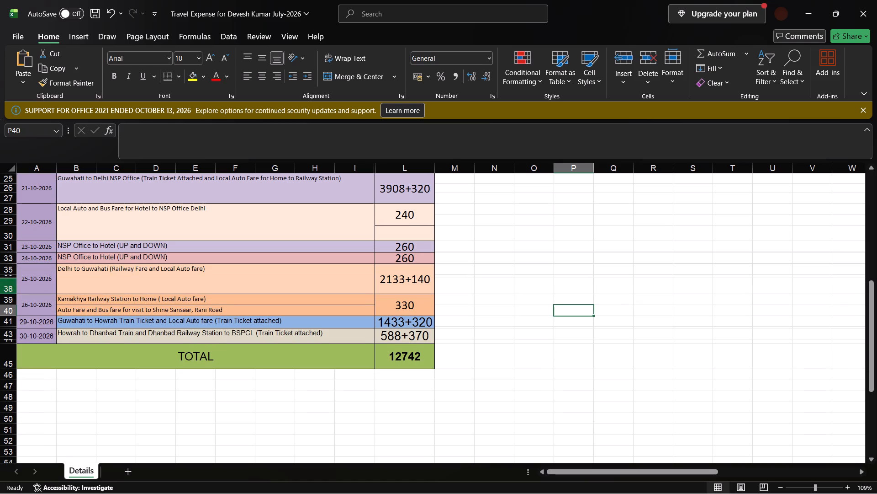
pyautogui.moveTo(12, 279); pyautogui.dragTo(11, 290)
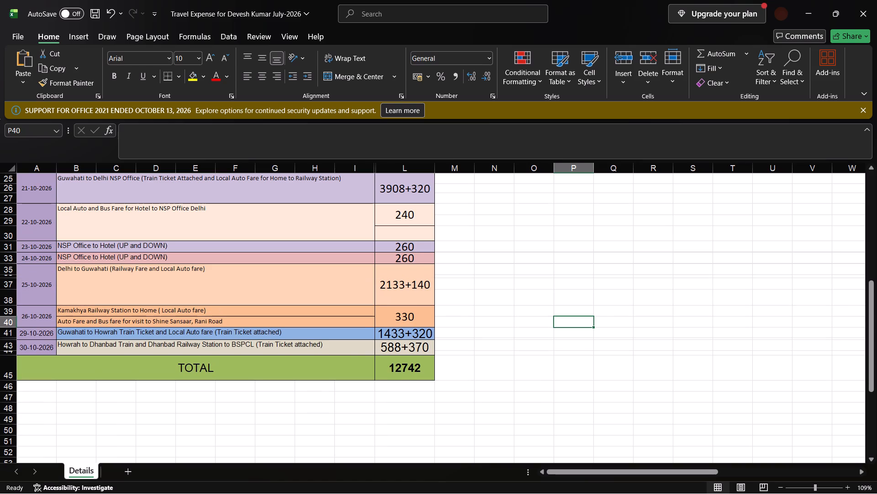
pyautogui.moveTo(14, 279); pyautogui.dragTo(13, 288)
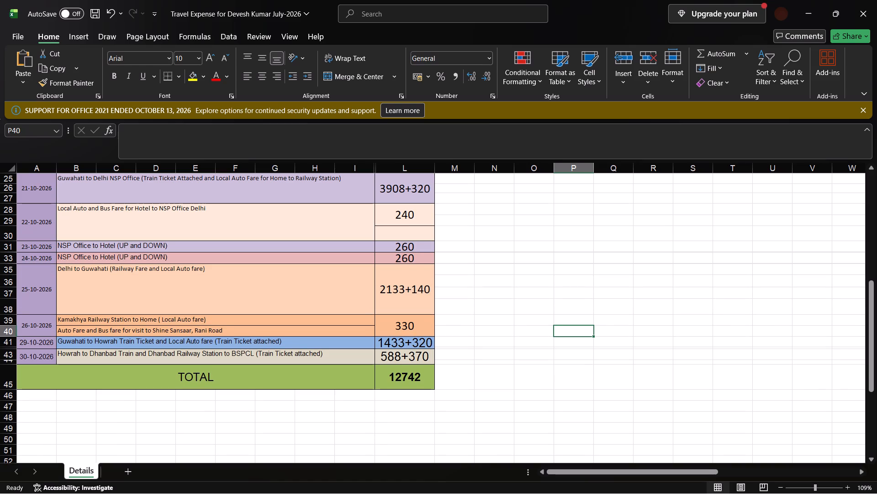
pyautogui.moveTo(11, 351); pyautogui.dragTo(10, 357)
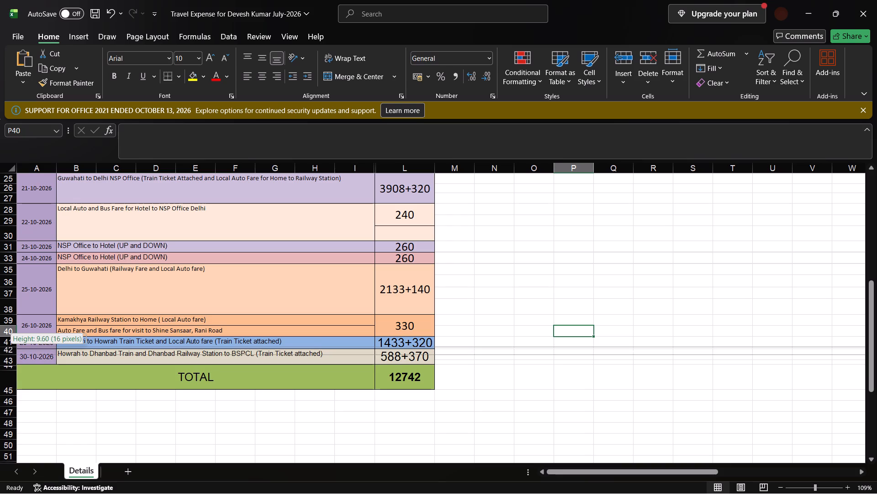
pyautogui.moveTo(10, 357); pyautogui.dragTo(10, 360)
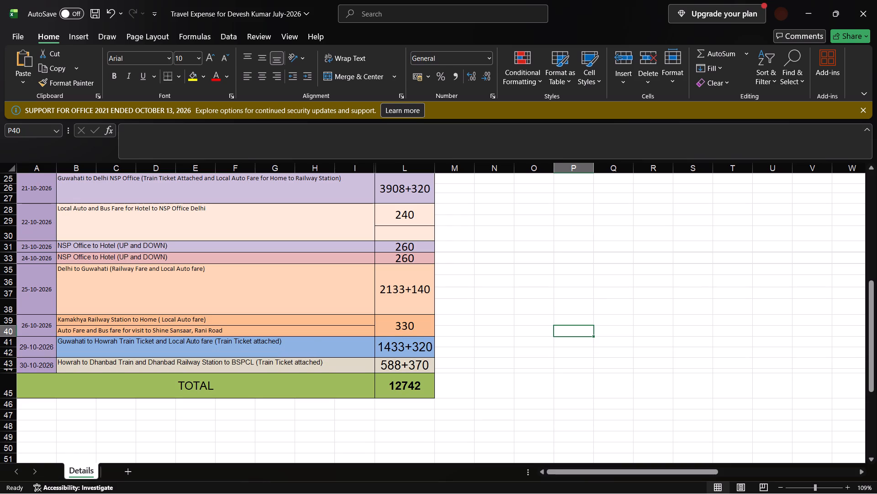
pyautogui.moveTo(10, 375); pyautogui.dragTo(9, 387)
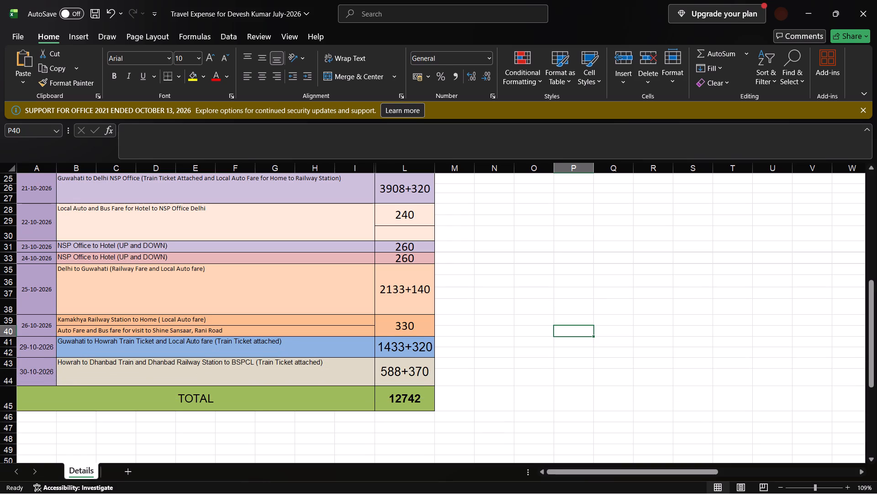
# Unmerge the description cell B11 for the Shayam Cold Storage visit on 09-10-2026.
pyautogui.scroll(4, 292, 313)
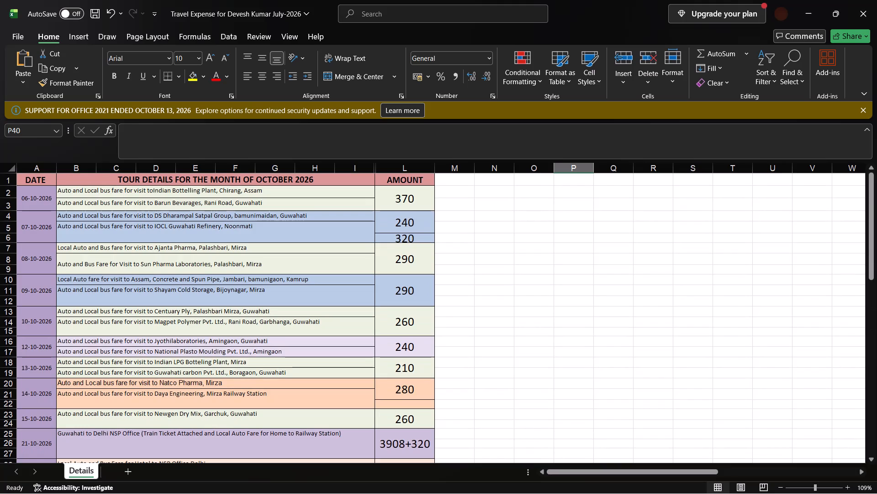
pyautogui.scroll(2, 292, 313)
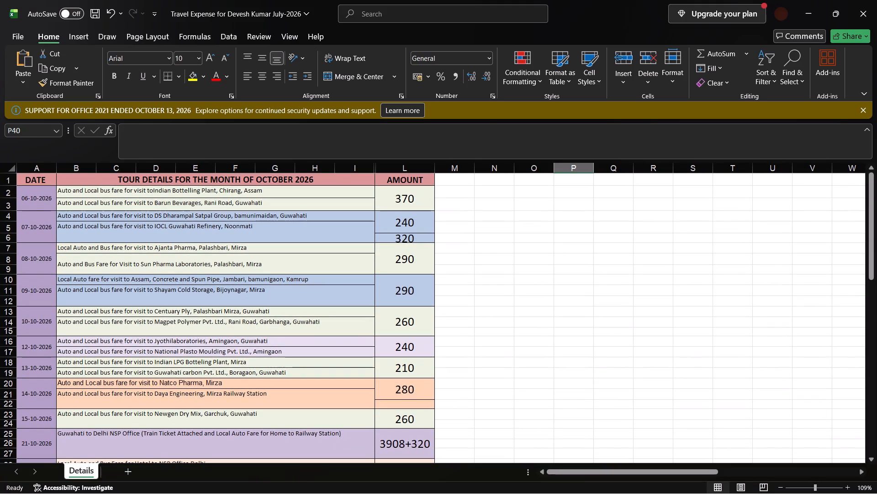
pyautogui.moveTo(110, 292); pyautogui.dragTo(119, 299)
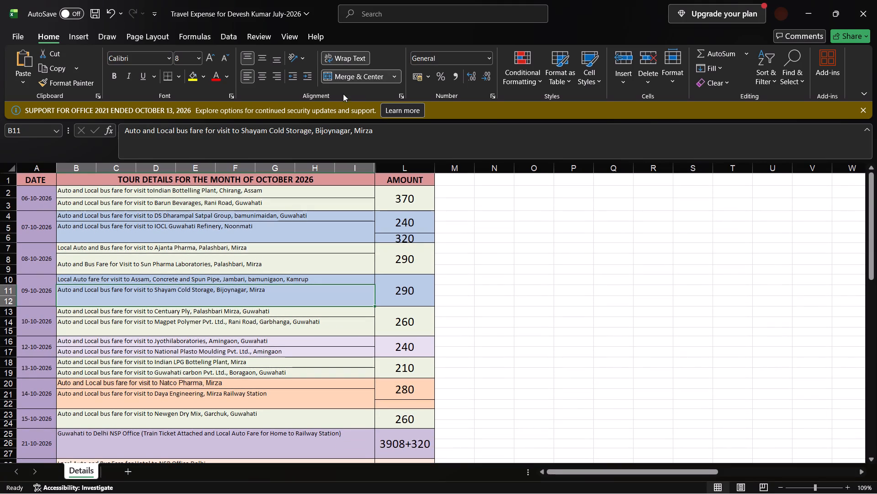
pyautogui.click(353, 83)
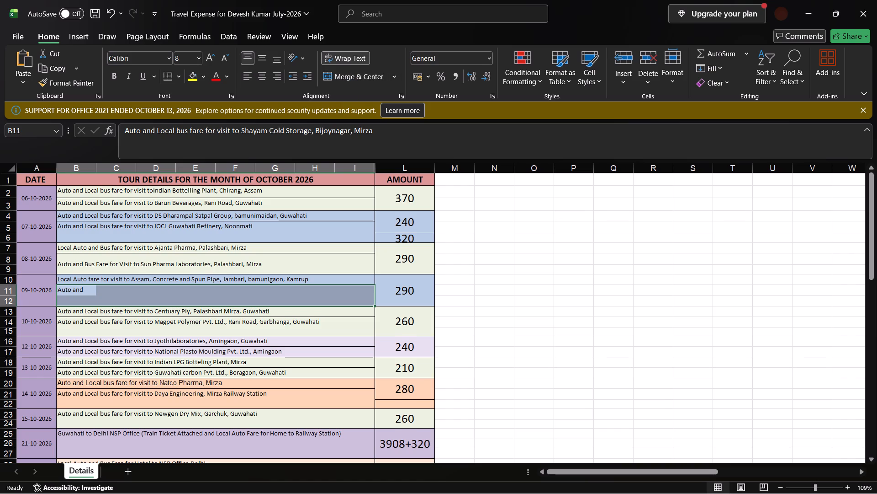
# Apply all borders to the whole tour expense table, from the DATE header A1 down to the TOTAL row 45 in column L.
pyautogui.moveTo(32, 184); pyautogui.dragTo(389, 431)
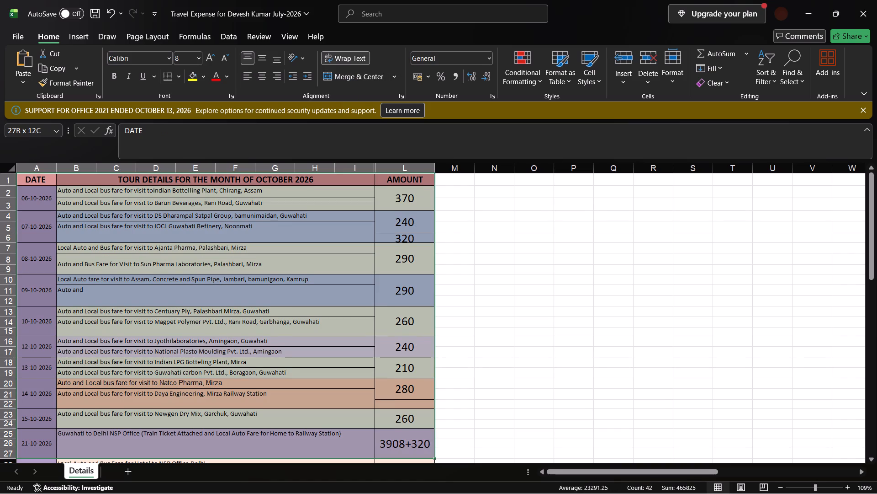
pyautogui.moveTo(389, 431); pyautogui.dragTo(387, 487)
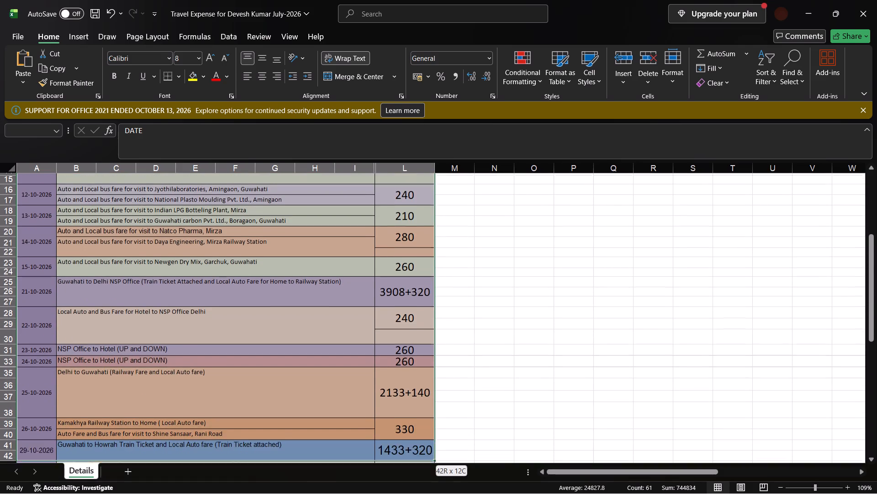
pyautogui.moveTo(387, 487); pyautogui.dragTo(385, 436)
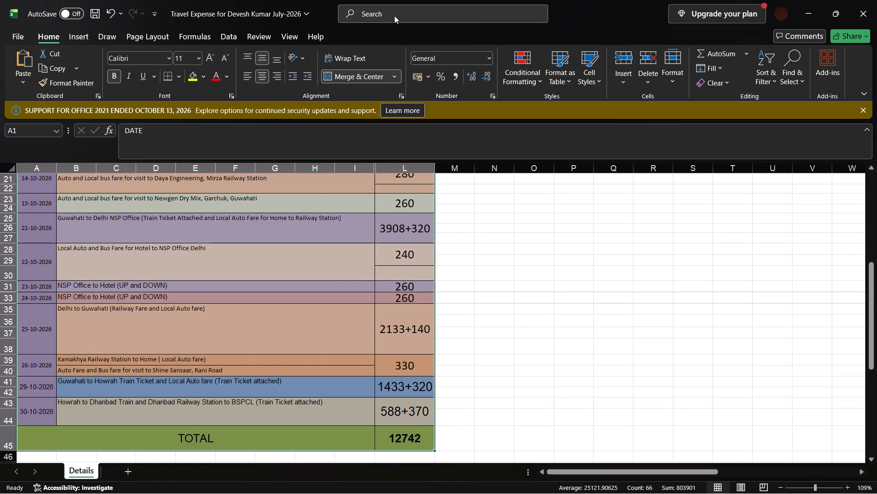
pyautogui.click(396, 16)
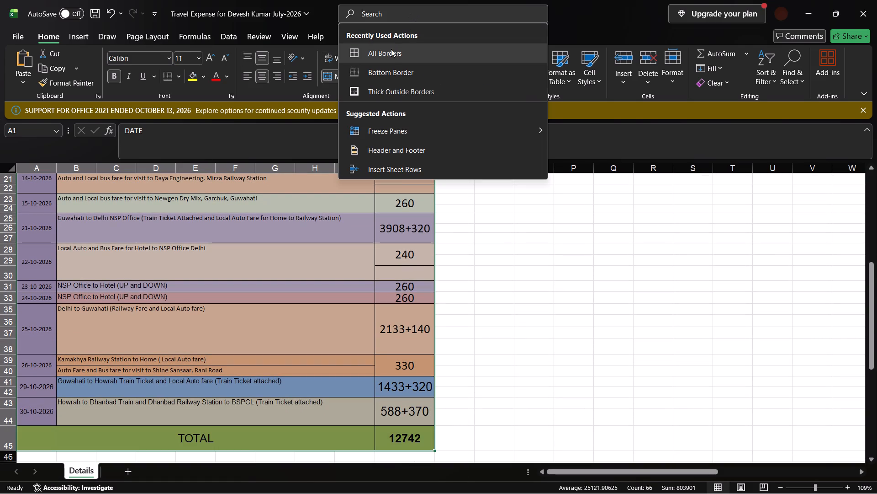
pyautogui.click(389, 54)
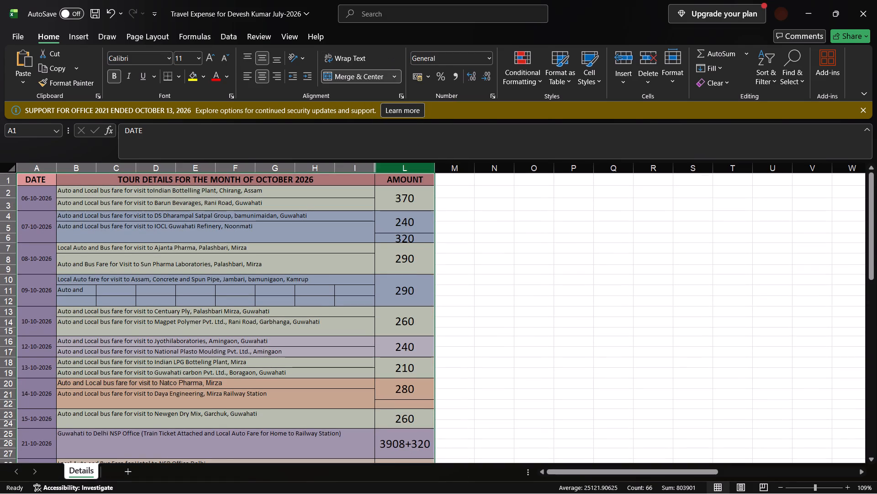
pyautogui.click(539, 319)
pyautogui.click(90, 325)
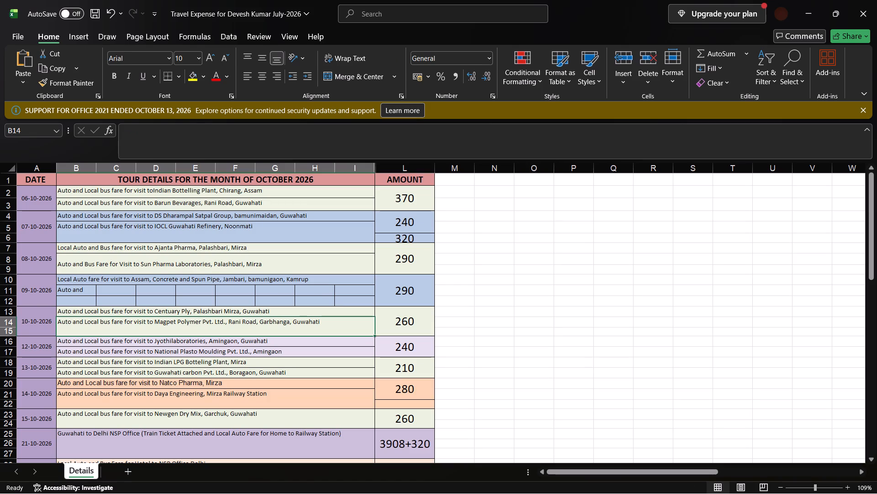
# Merge and centre B11:I11 and B12:I12 as two separate rows in the 09-10-2026 entry.
pyautogui.moveTo(92, 290); pyautogui.dragTo(320, 296)
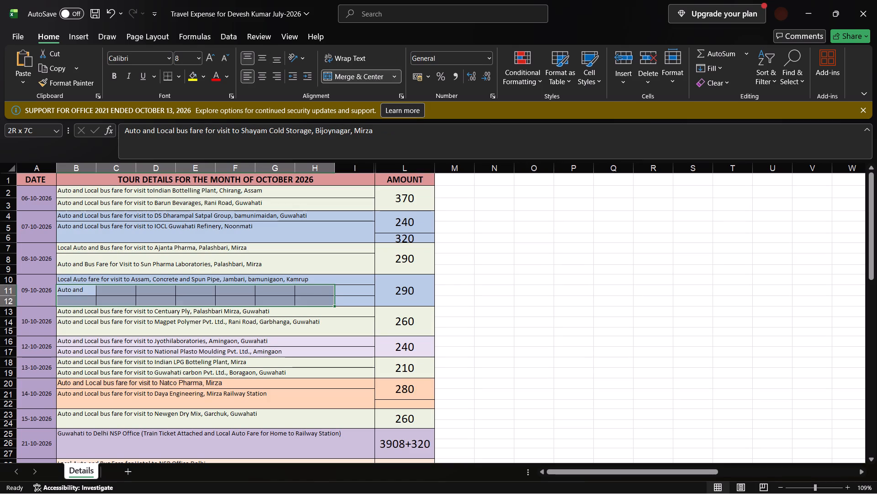
pyautogui.moveTo(320, 296); pyautogui.dragTo(338, 295)
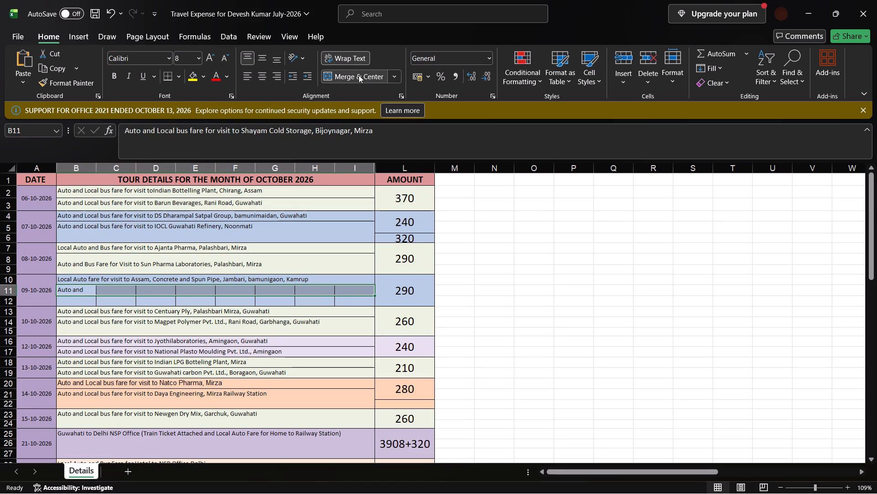
pyautogui.click(359, 75)
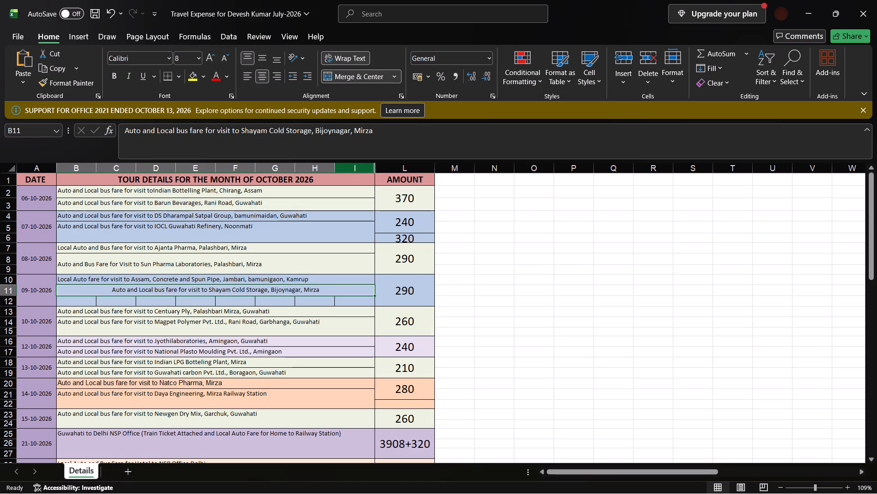
pyautogui.moveTo(83, 301); pyautogui.dragTo(333, 301)
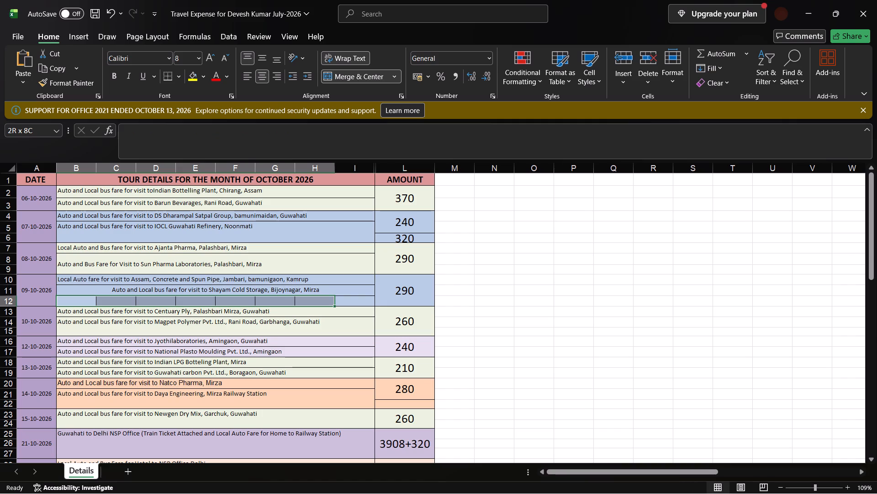
pyautogui.moveTo(333, 301); pyautogui.dragTo(342, 306)
pyautogui.click(361, 78)
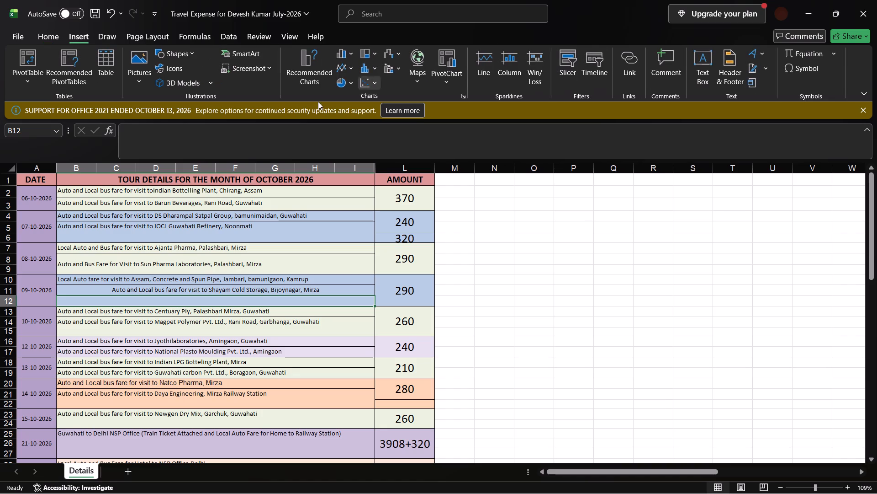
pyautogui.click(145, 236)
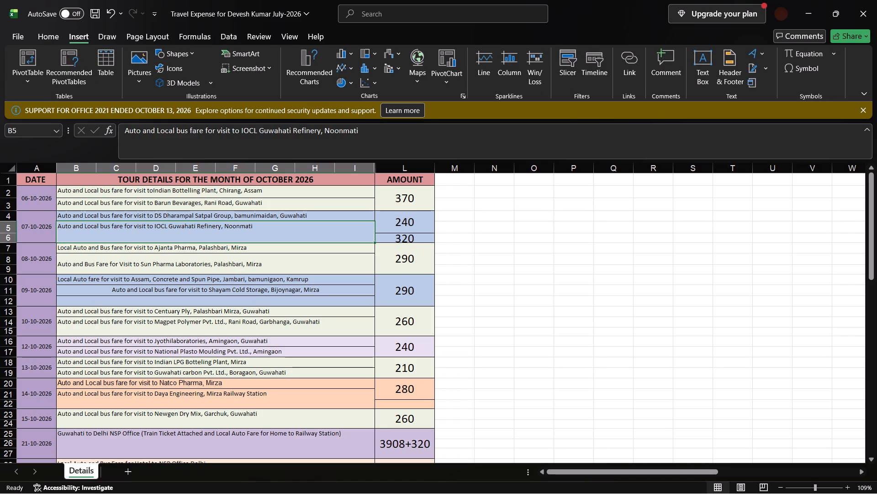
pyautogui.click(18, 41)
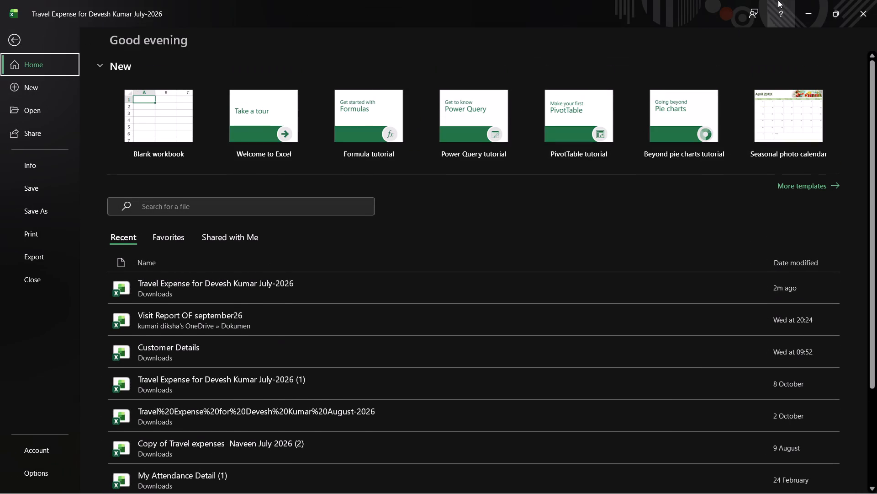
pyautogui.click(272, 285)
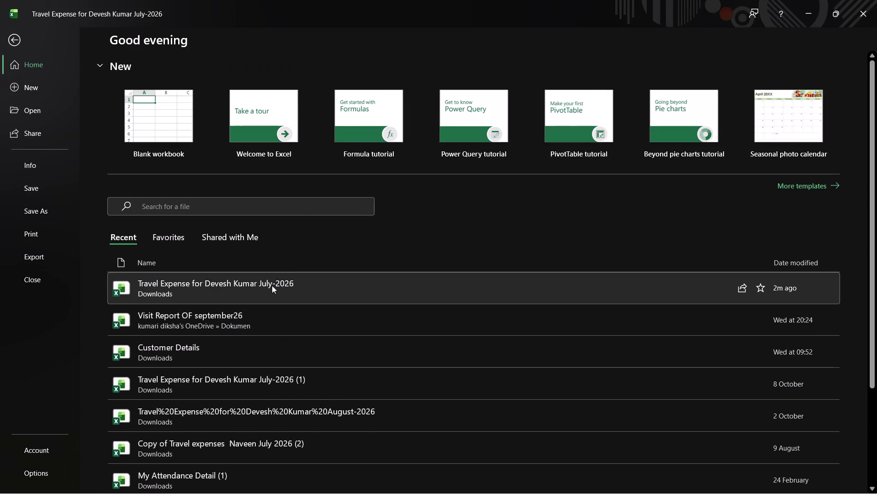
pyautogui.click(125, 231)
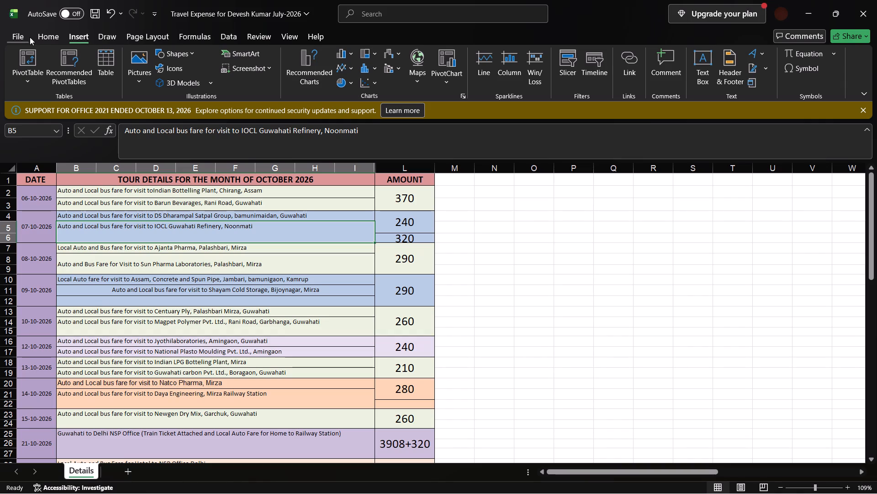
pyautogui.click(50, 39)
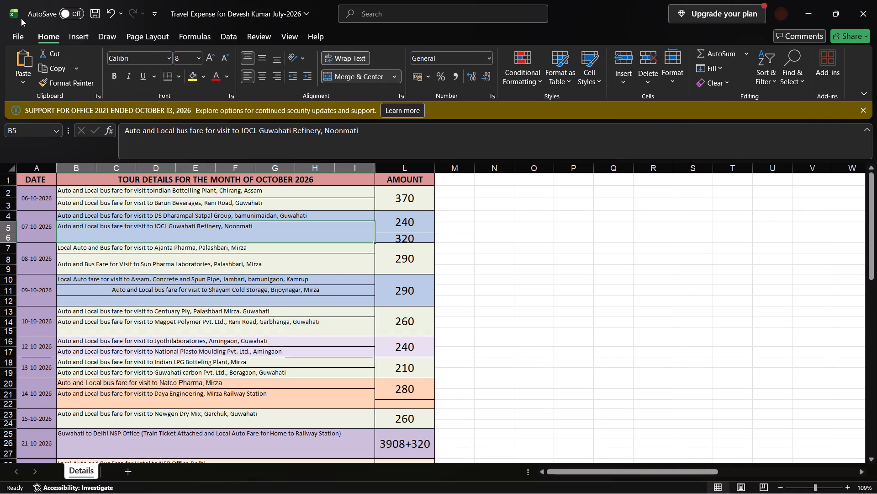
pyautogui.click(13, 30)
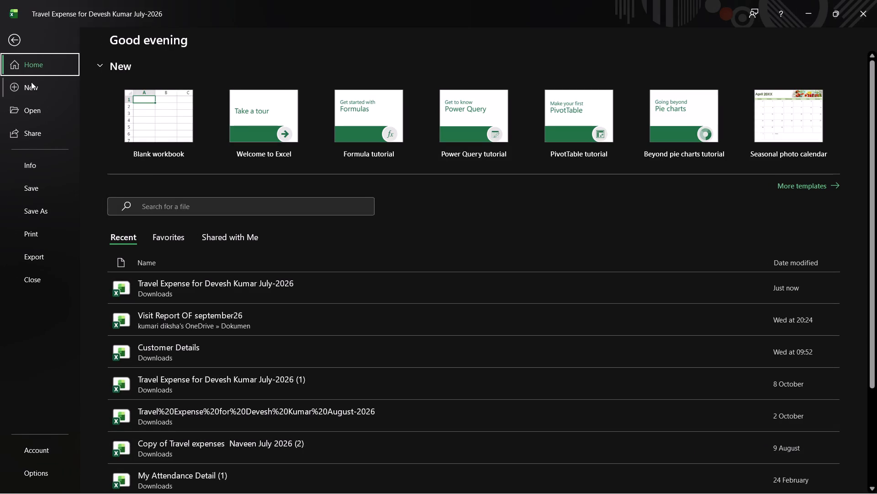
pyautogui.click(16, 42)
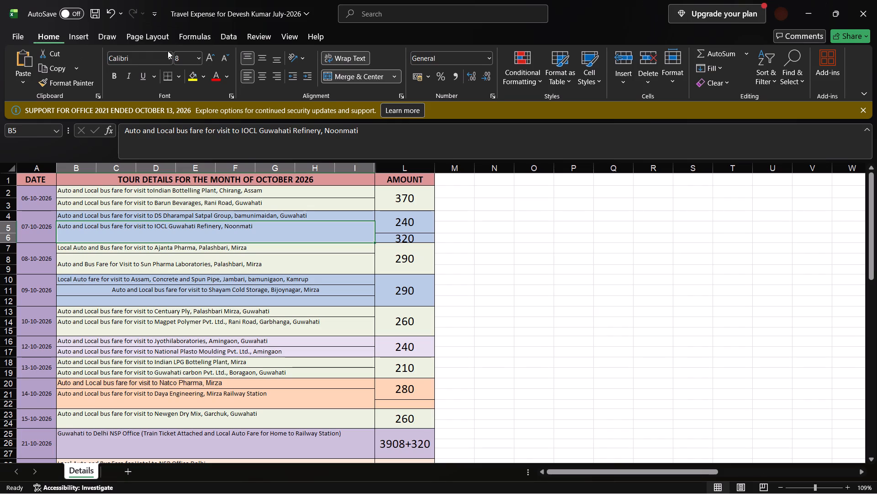
# Unmerge the IOCL Guwahati Refinery description B5, and merge and centre only row 5 across B5:I5.
pyautogui.click(338, 71)
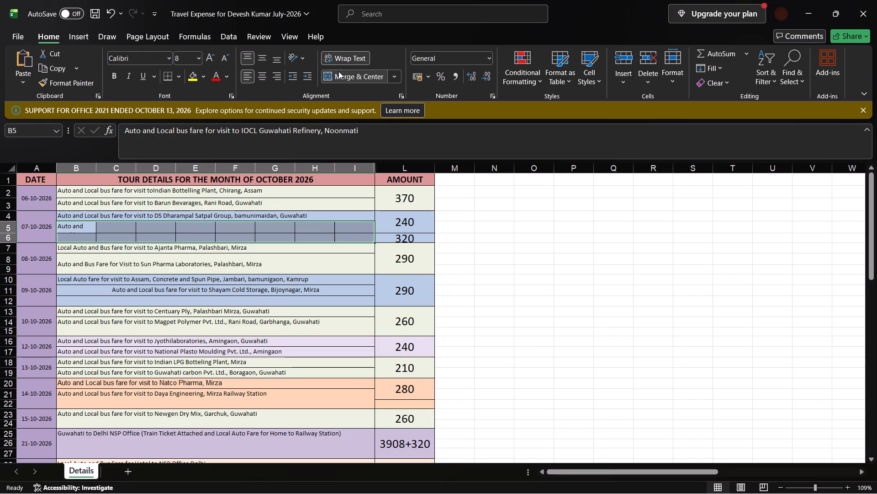
pyautogui.moveTo(90, 224); pyautogui.dragTo(159, 227)
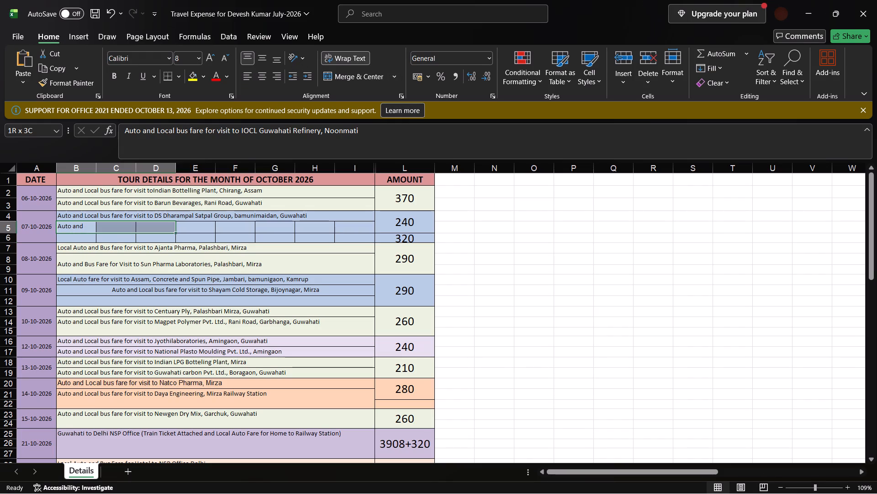
pyautogui.moveTo(159, 227); pyautogui.dragTo(360, 231)
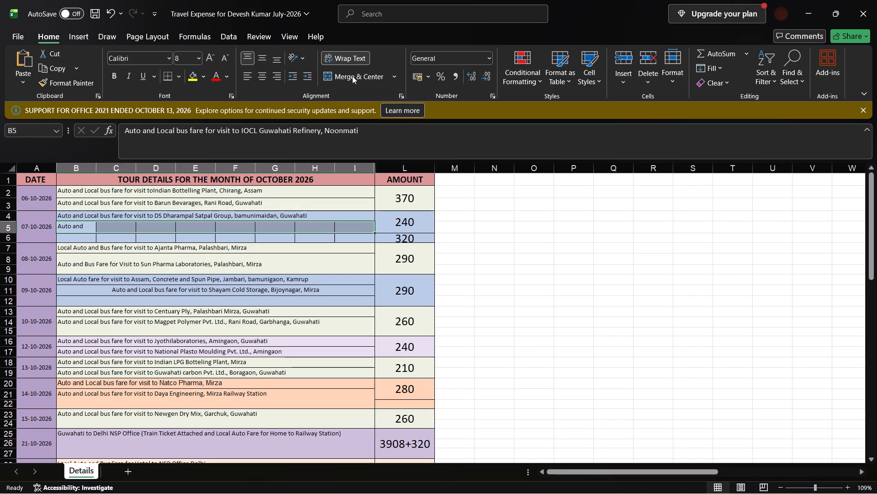
pyautogui.click(352, 76)
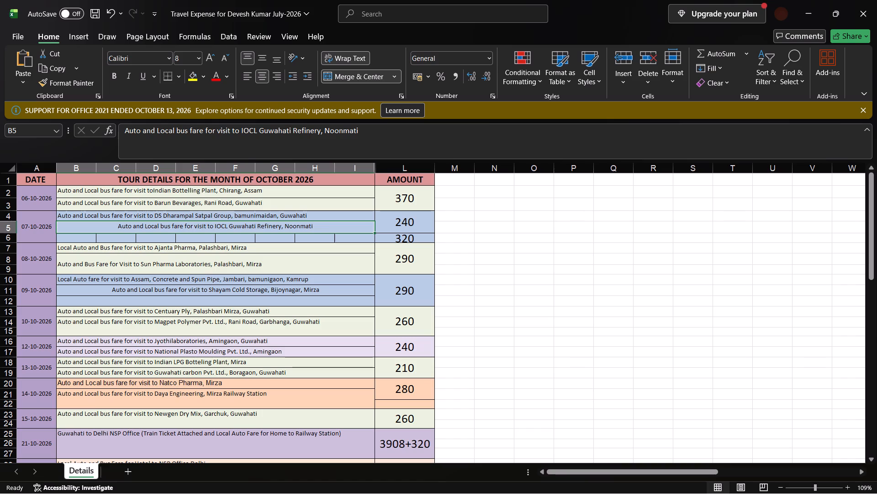
# Unmerge the Sun Pharma Laboratories description B8 in the 08-10-2026 entry, and merge and centre only row 8 across B8:I8.
pyautogui.click(141, 267)
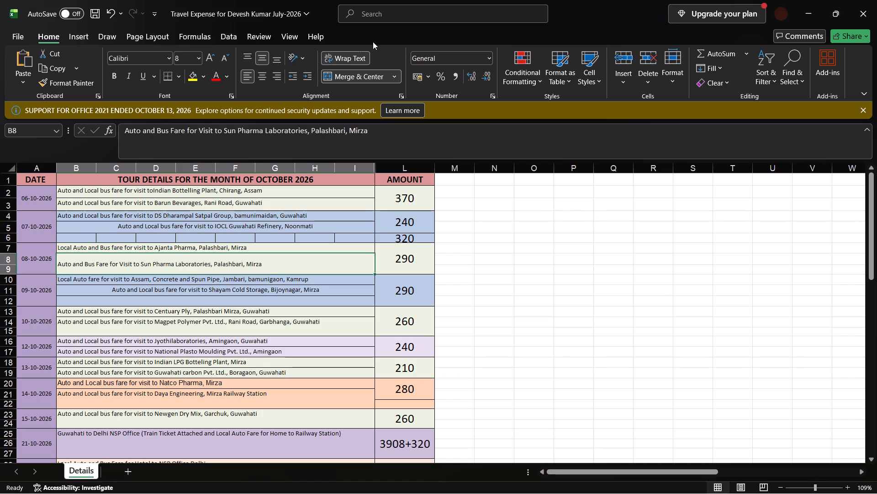
pyautogui.click(356, 72)
pyautogui.click(356, 72)
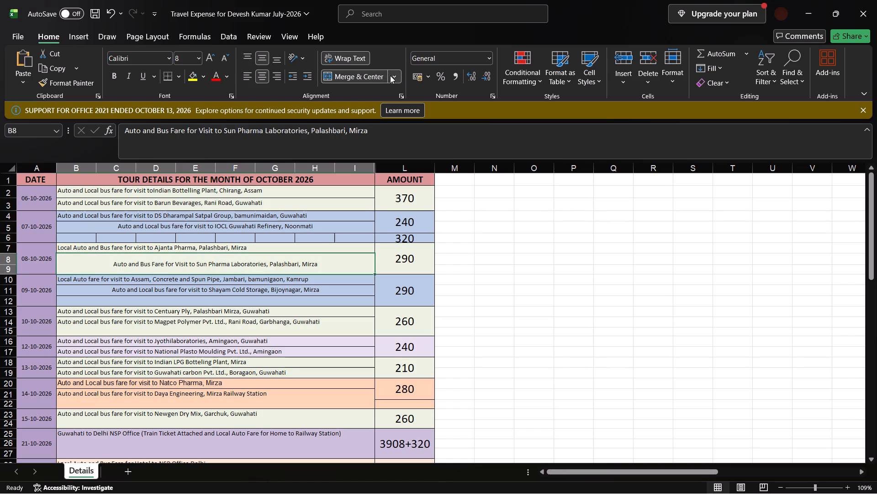
pyautogui.click(360, 78)
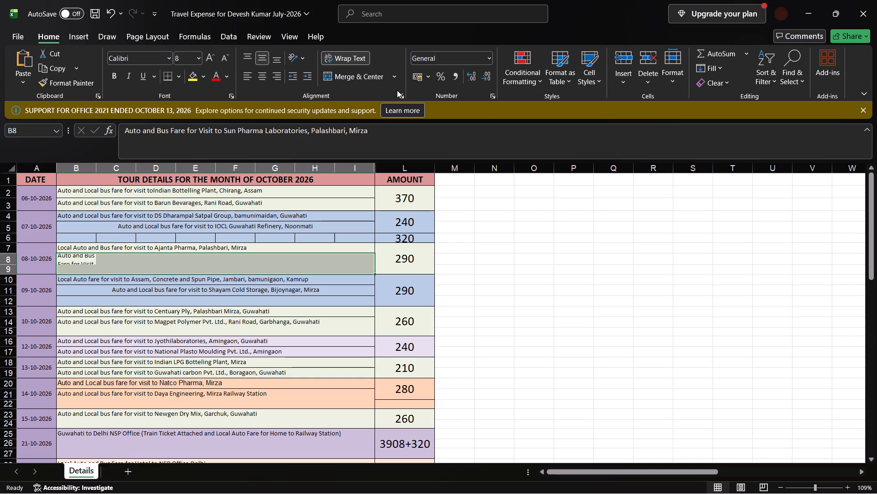
pyautogui.click(345, 73)
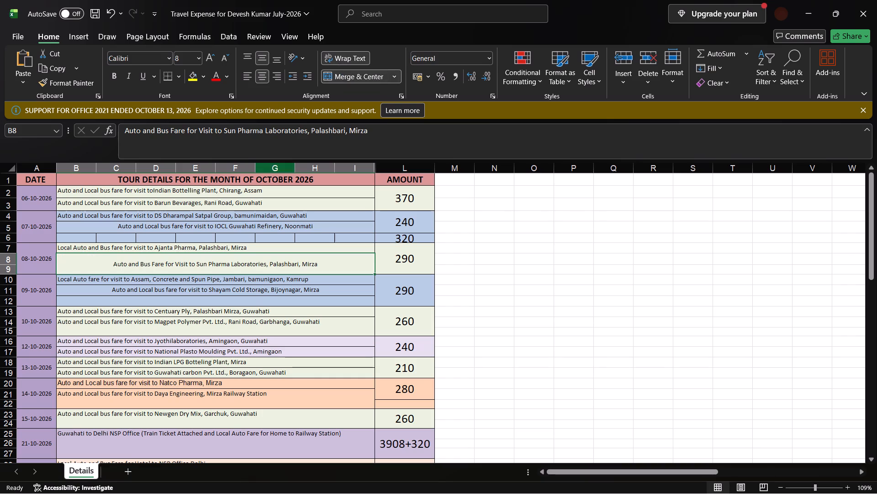
pyautogui.click(340, 75)
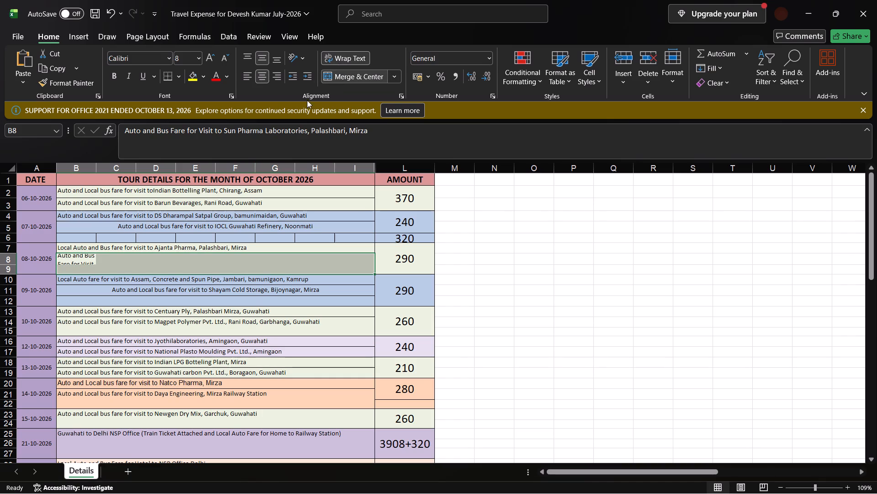
pyautogui.moveTo(83, 261); pyautogui.dragTo(336, 262)
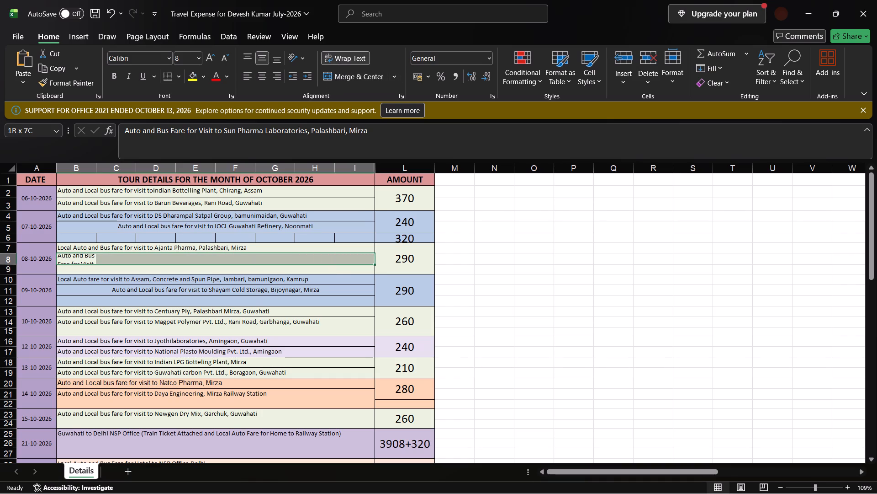
pyautogui.moveTo(336, 262); pyautogui.dragTo(348, 261)
pyautogui.click(354, 73)
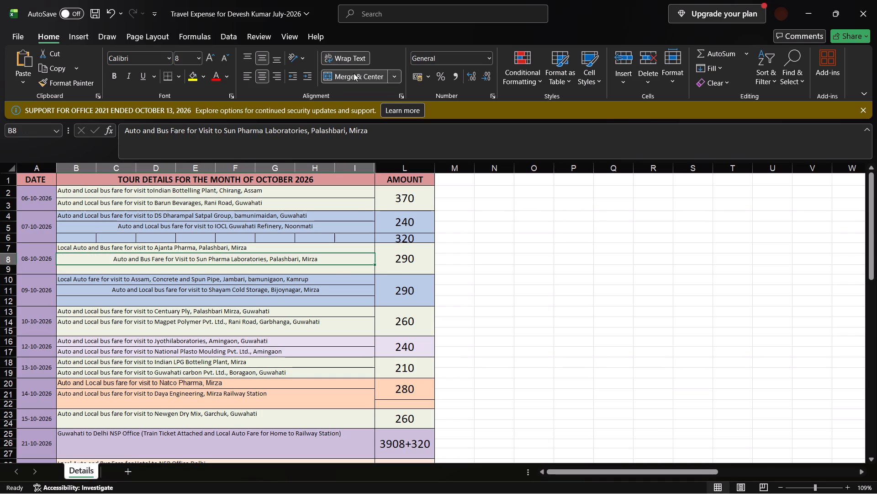
# Merge and centre the empty row B9:I9 in the 08-10-2026 entry and apply all borders to it.
pyautogui.click(154, 272)
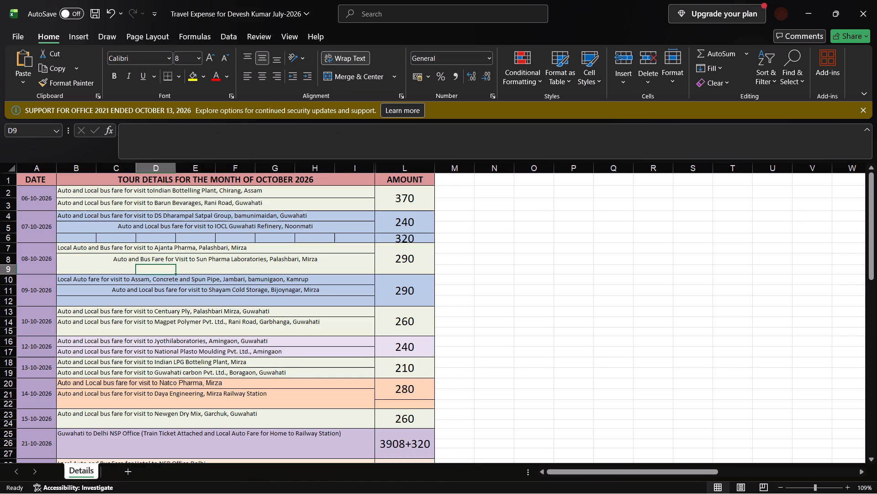
pyautogui.moveTo(74, 272); pyautogui.dragTo(298, 274)
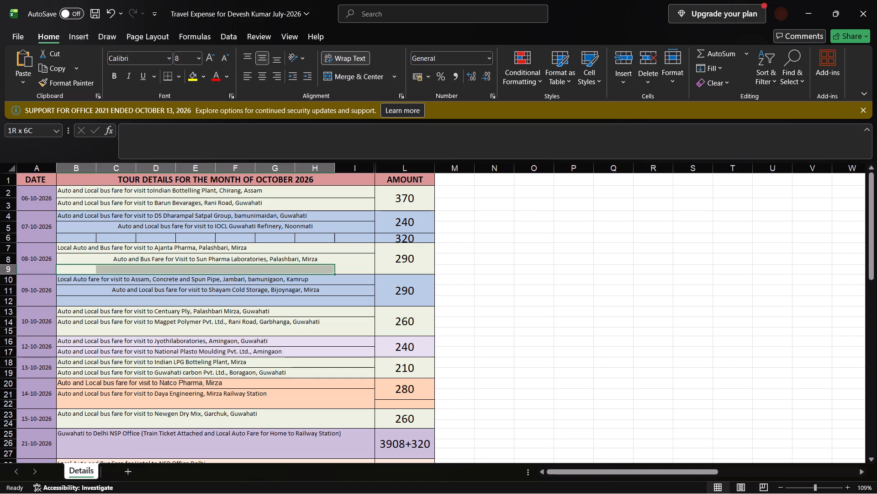
pyautogui.moveTo(298, 274); pyautogui.dragTo(343, 274)
pyautogui.click(359, 74)
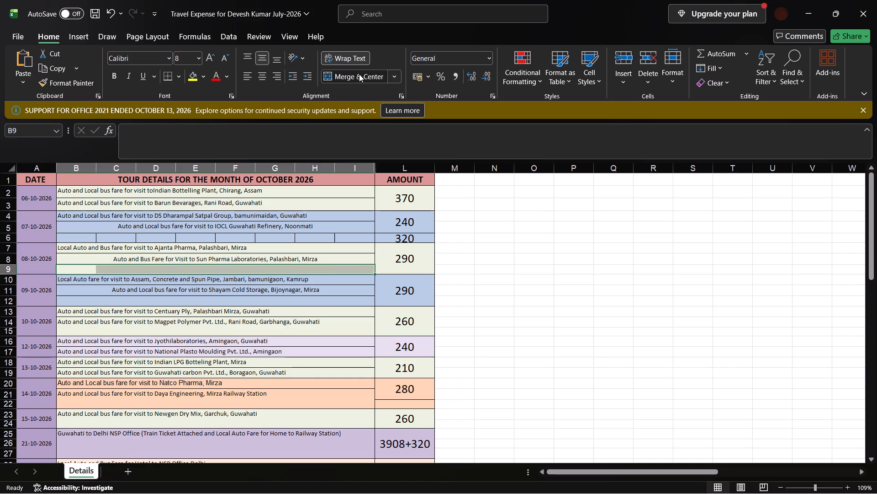
pyautogui.click(421, 8)
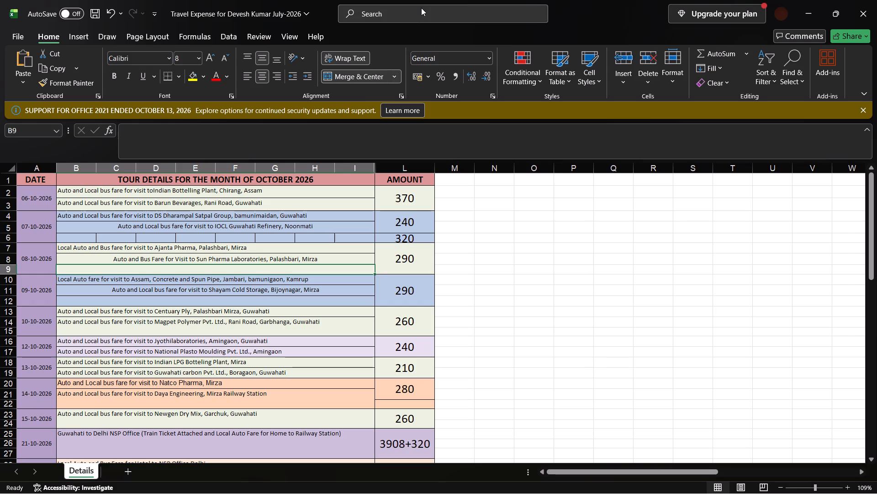
pyautogui.click(414, 15)
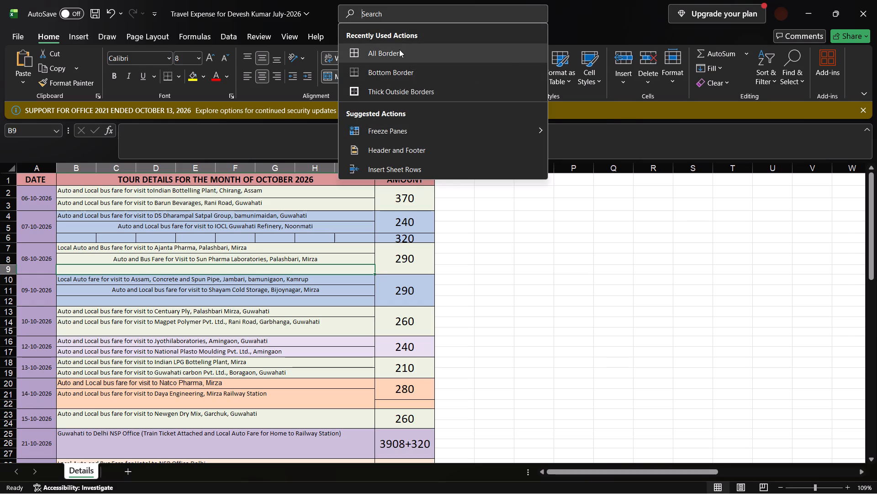
pyautogui.click(399, 49)
pyautogui.click(491, 294)
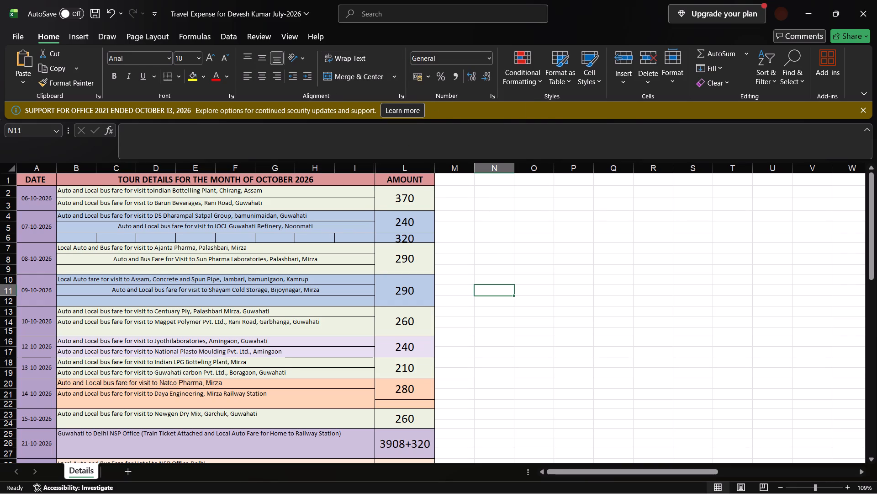
# Unmerge the 08-10-2026 date cell, and merge and centre it across only A7:A8.
pyautogui.click(32, 251)
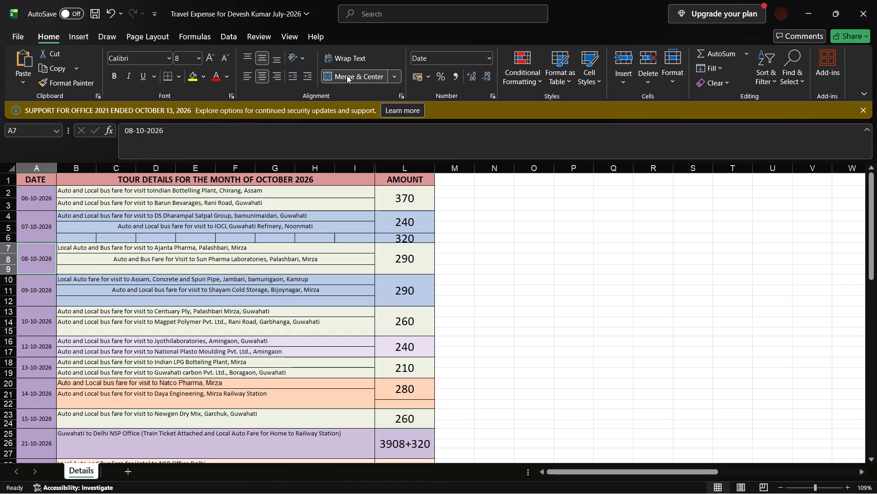
pyautogui.click(347, 75)
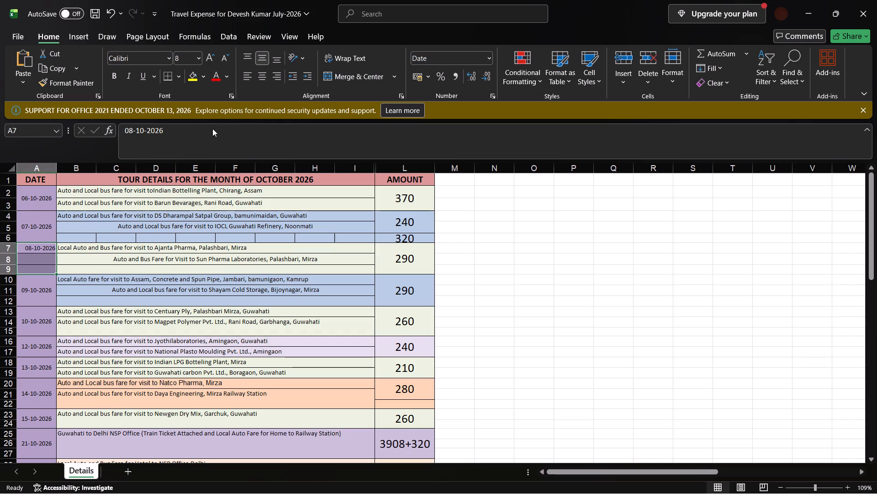
pyautogui.click(36, 253)
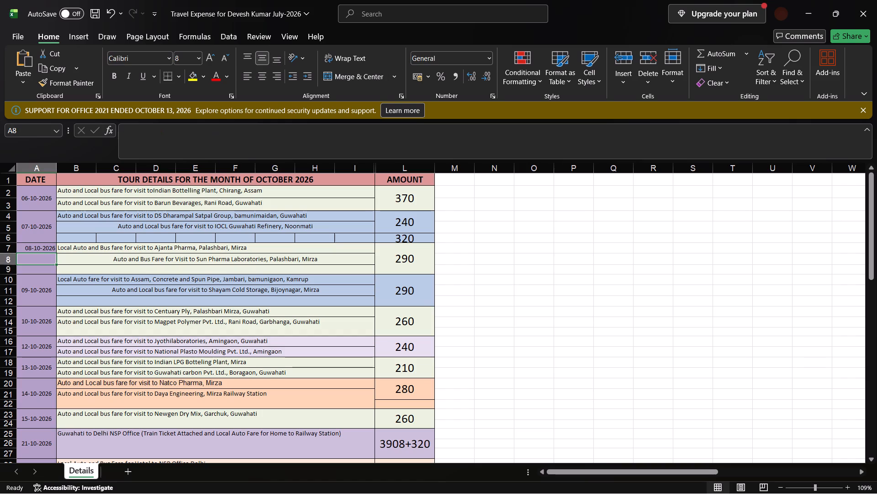
pyautogui.moveTo(36, 260); pyautogui.dragTo(37, 252)
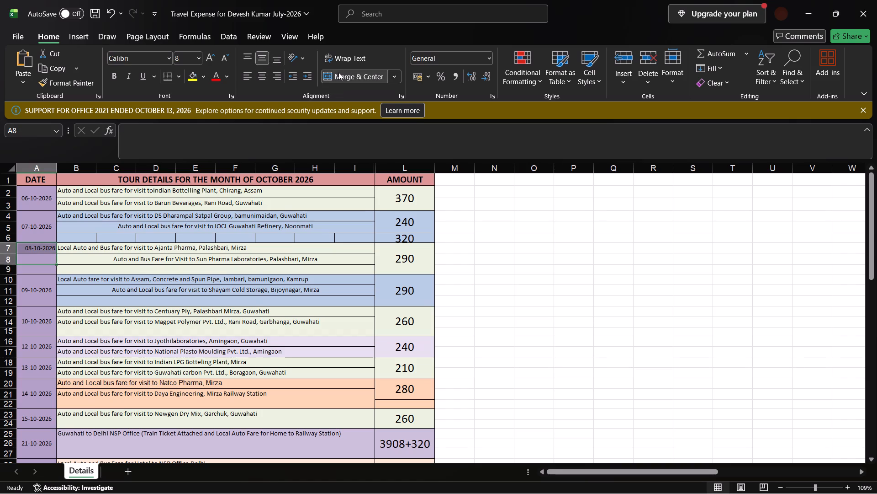
pyautogui.click(341, 71)
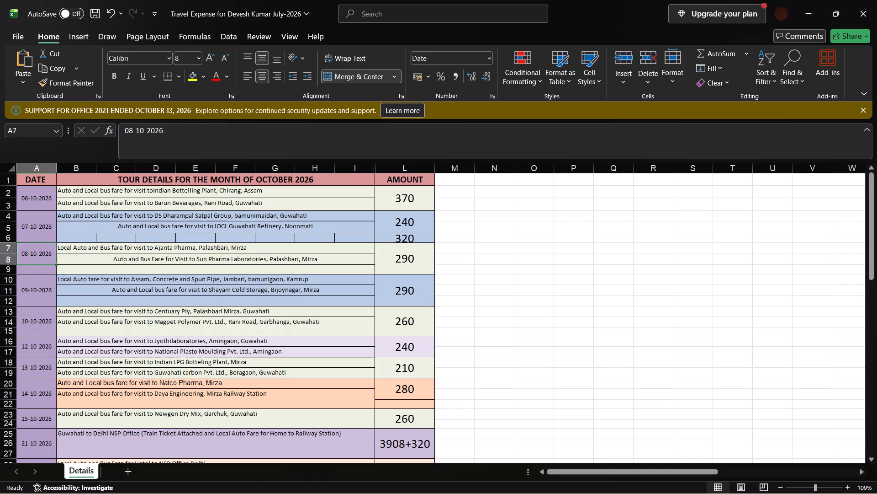
# Unmerge the amount cell of the 08-10-2026 entry, and merge and centre it across only L7:L8.
pyautogui.click(405, 250)
pyautogui.click(366, 77)
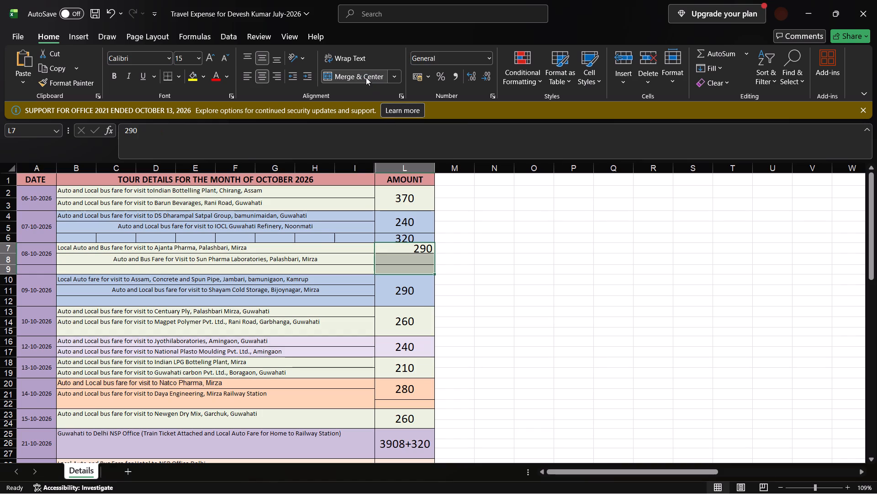
pyautogui.moveTo(420, 258); pyautogui.dragTo(420, 249)
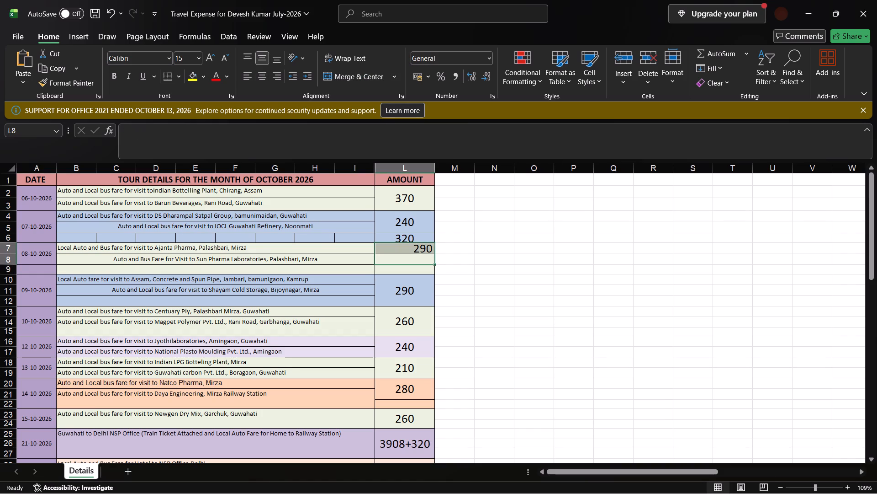
pyautogui.click(359, 78)
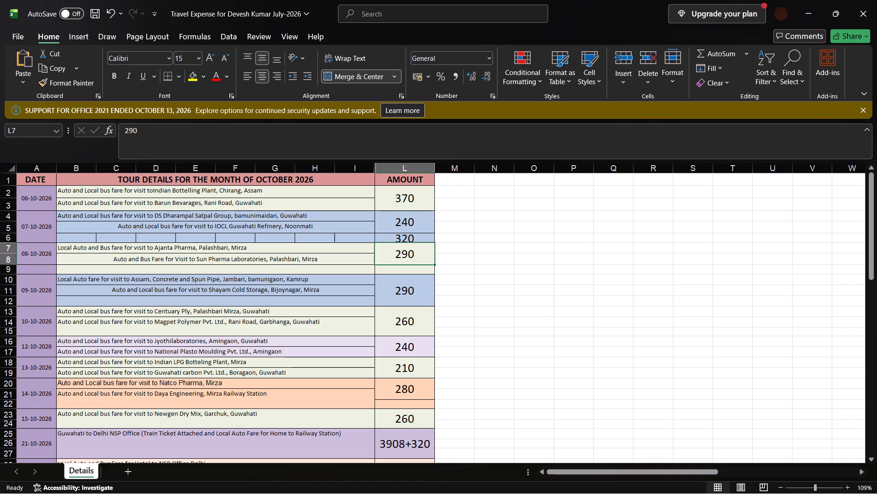
# Unmerge the 09-10-2026 date cell, and merge and centre it across only A10:A11.
pyautogui.click(116, 300)
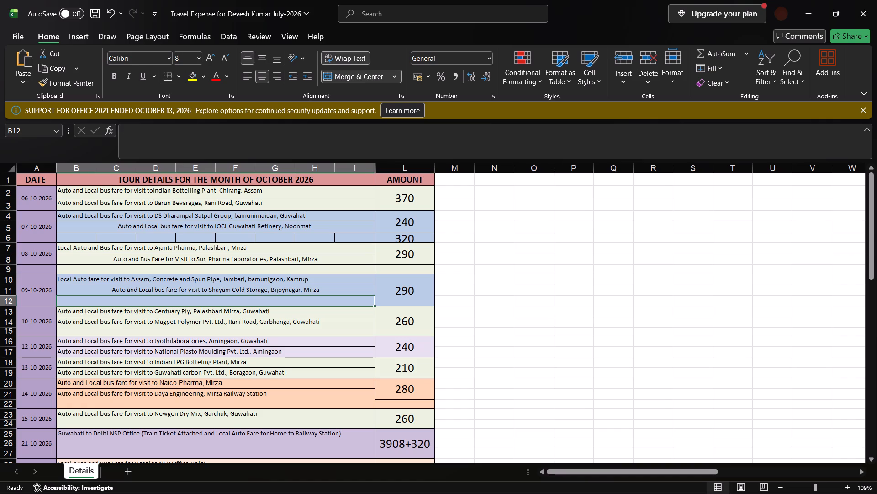
pyautogui.click(45, 292)
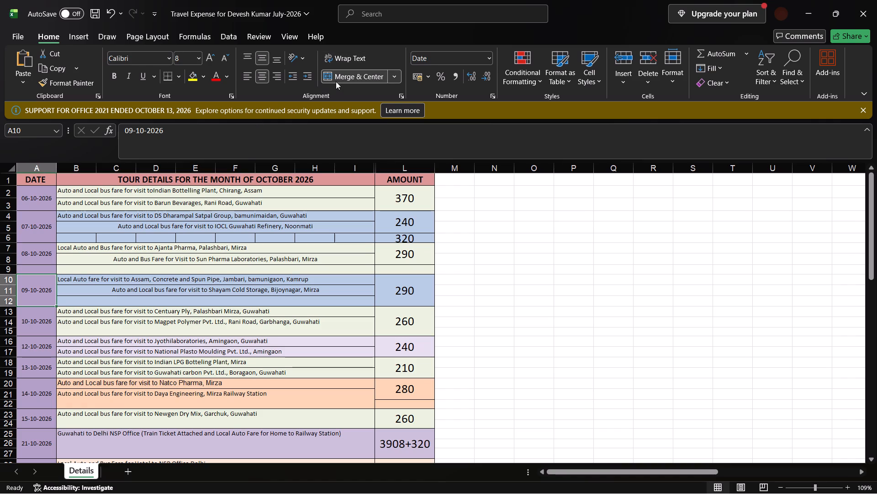
pyautogui.click(336, 81)
pyautogui.click(336, 81)
pyautogui.click(336, 81)
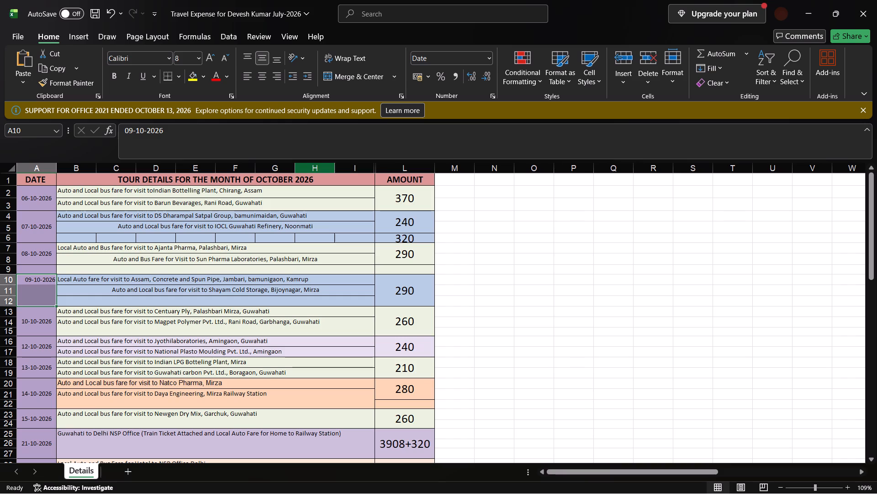
pyautogui.click(46, 282)
pyautogui.moveTo(46, 282); pyautogui.dragTo(44, 288)
pyautogui.moveTo(44, 288); pyautogui.dragTo(45, 281)
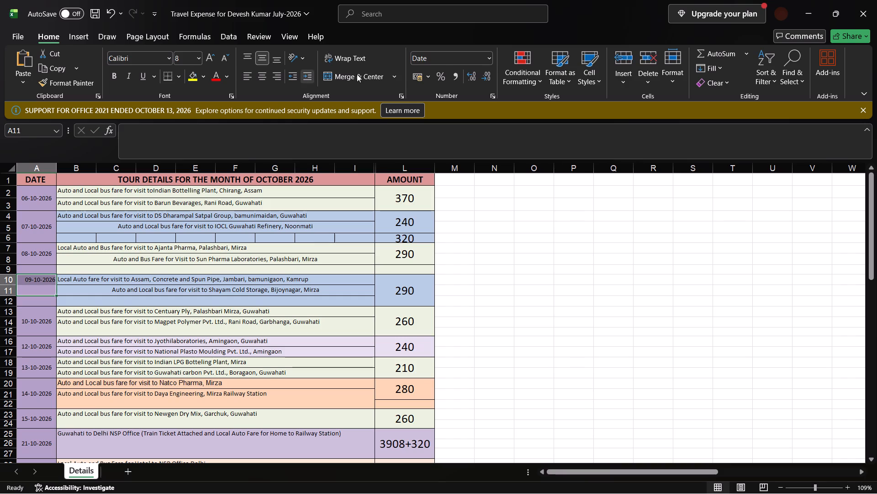
pyautogui.click(354, 75)
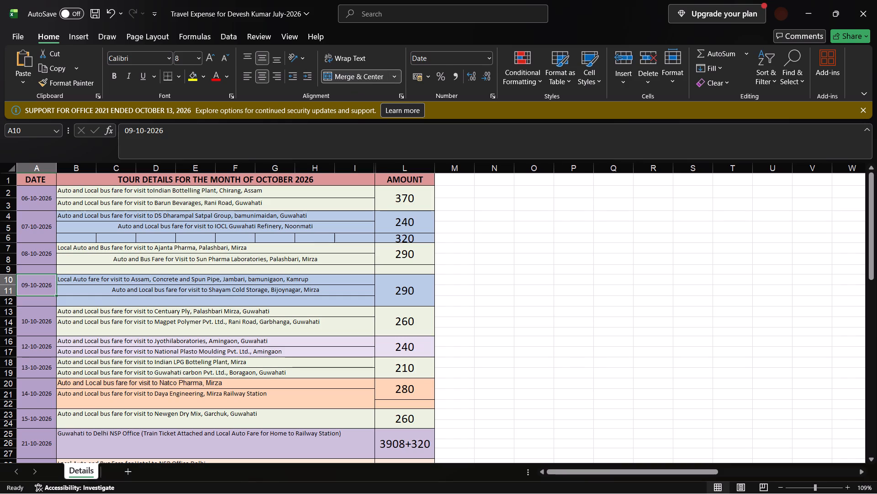
# Unmerge the amount cell of the 09-10-2026 entry, and merge and centre it across only L10:L11.
pyautogui.click(402, 286)
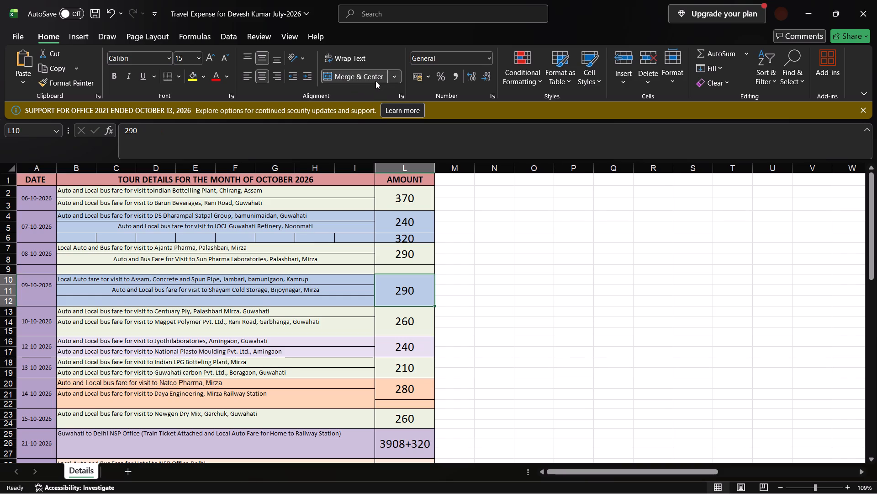
pyautogui.click(375, 80)
pyautogui.click(579, 217)
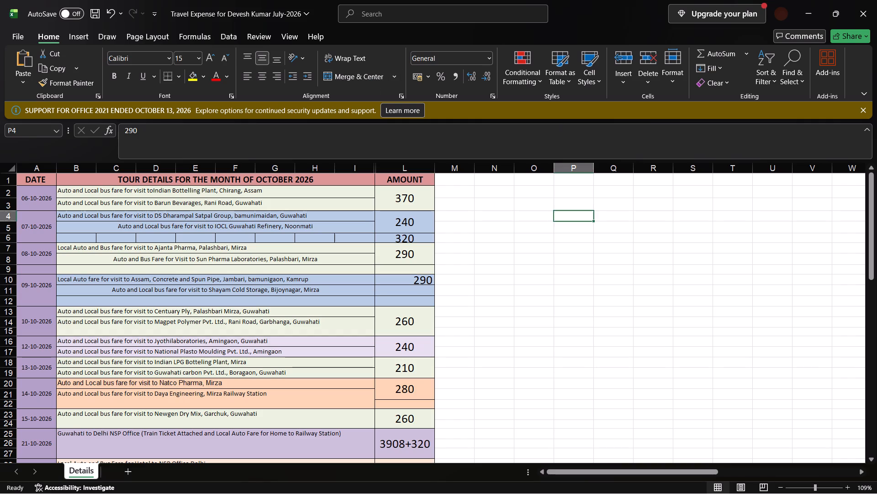
pyautogui.moveTo(404, 281); pyautogui.dragTo(402, 290)
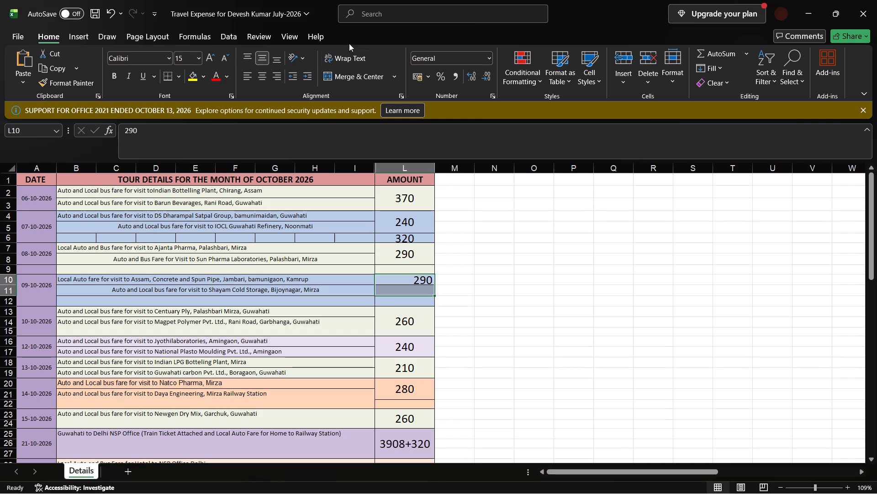
pyautogui.click(347, 72)
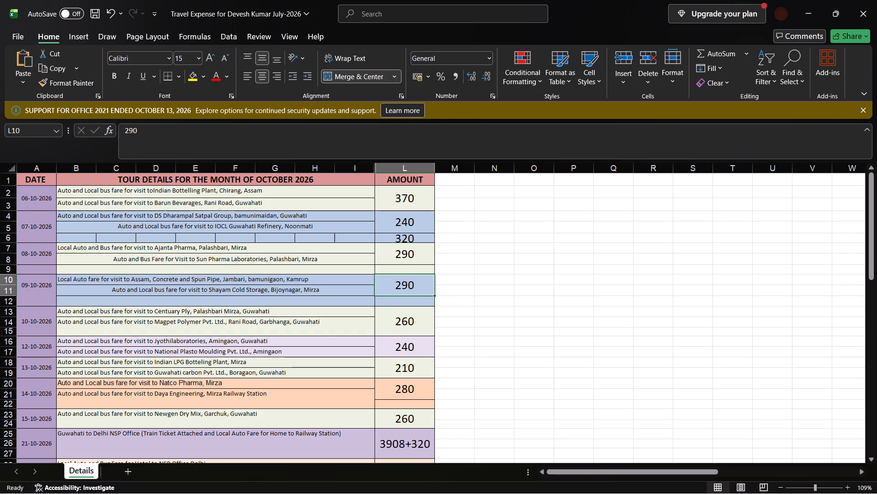
# Unmerge the Magpet Polymer description in the 10-10-2026 entry, and merge and centre B14:I14 and B15:I15 as two separate rows.
pyautogui.scroll(-1, 468, 274)
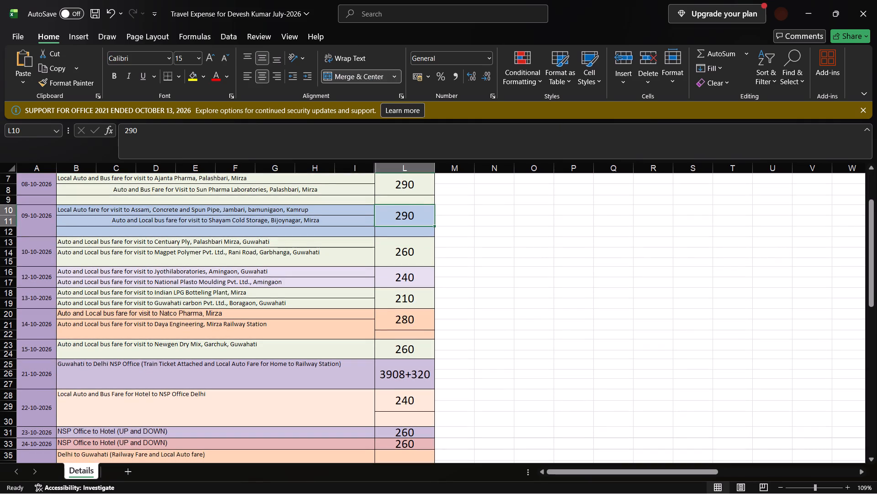
pyautogui.click(404, 257)
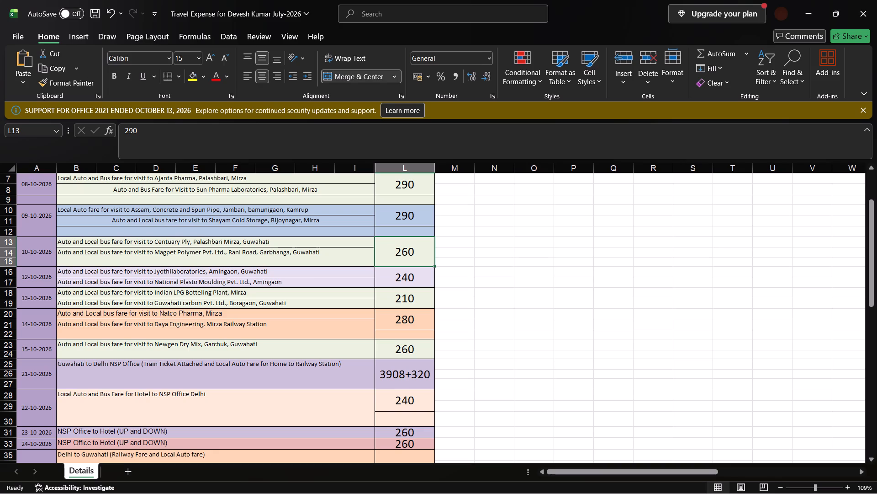
pyautogui.click(116, 266)
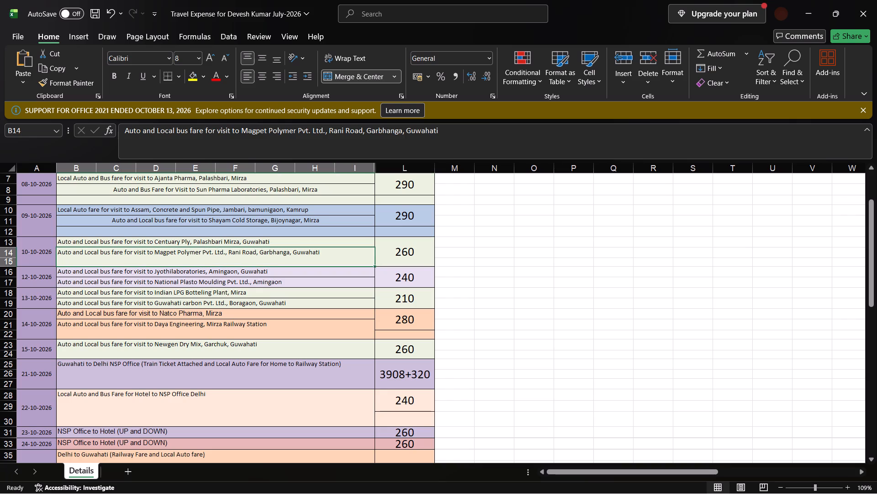
pyautogui.click(342, 79)
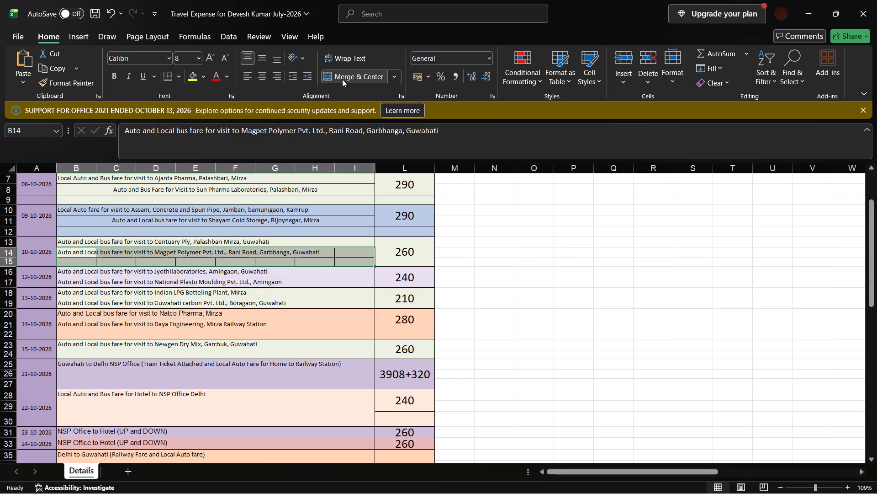
pyautogui.moveTo(84, 254); pyautogui.dragTo(123, 248)
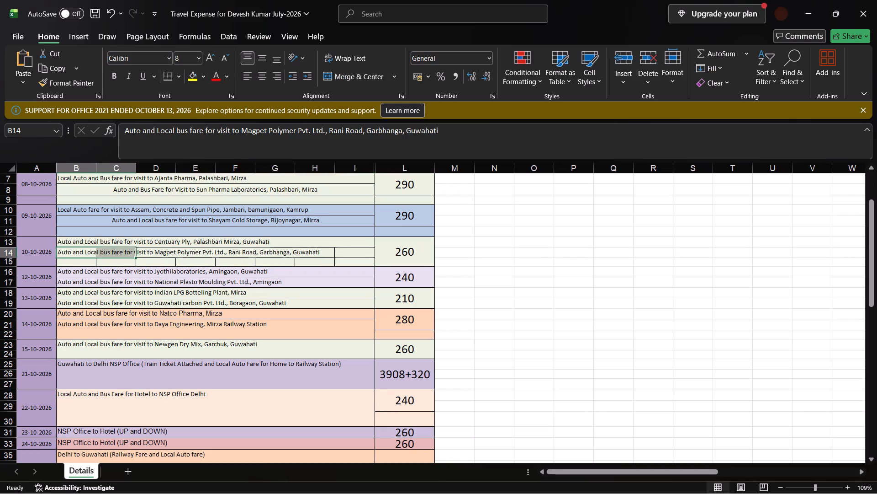
pyautogui.moveTo(123, 248); pyautogui.dragTo(347, 257)
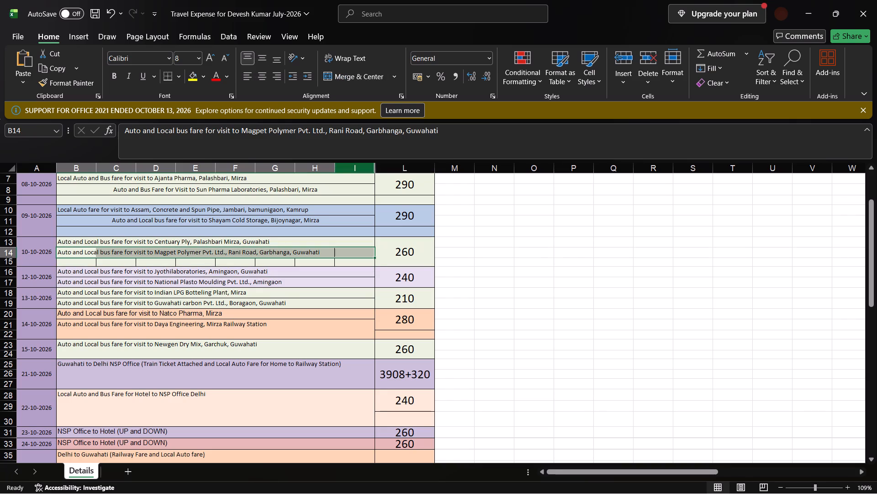
pyautogui.click(354, 81)
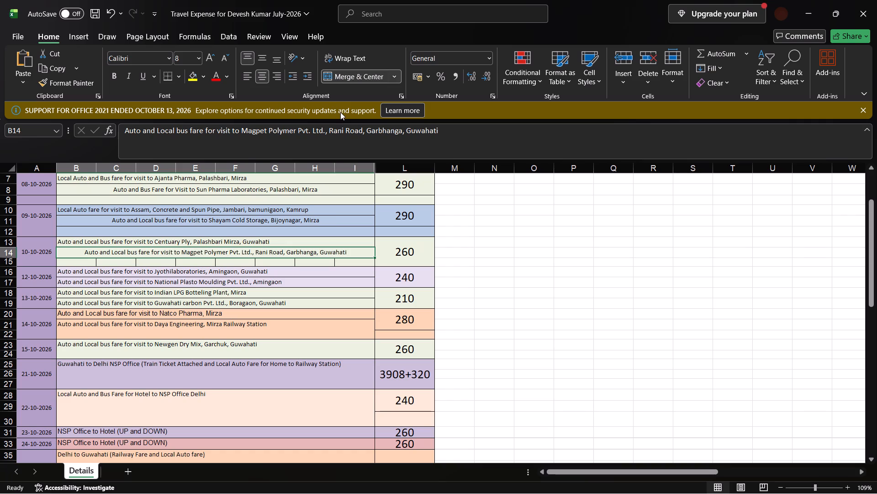
pyautogui.moveTo(74, 262); pyautogui.dragTo(346, 260)
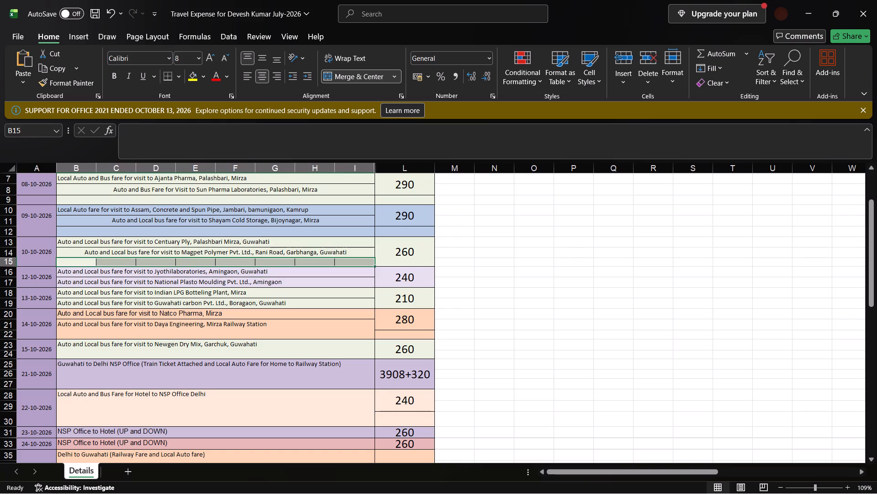
pyautogui.click(365, 80)
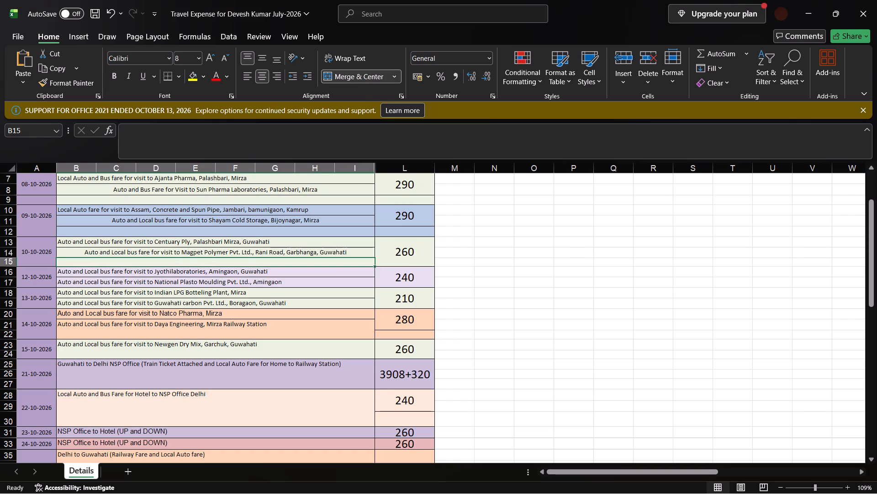
# Unmerge the Daya Engineering description in the 14-10-2026 entry, and merge and centre B21:I21 and B22:I22 as two separate rows.
pyautogui.click(148, 329)
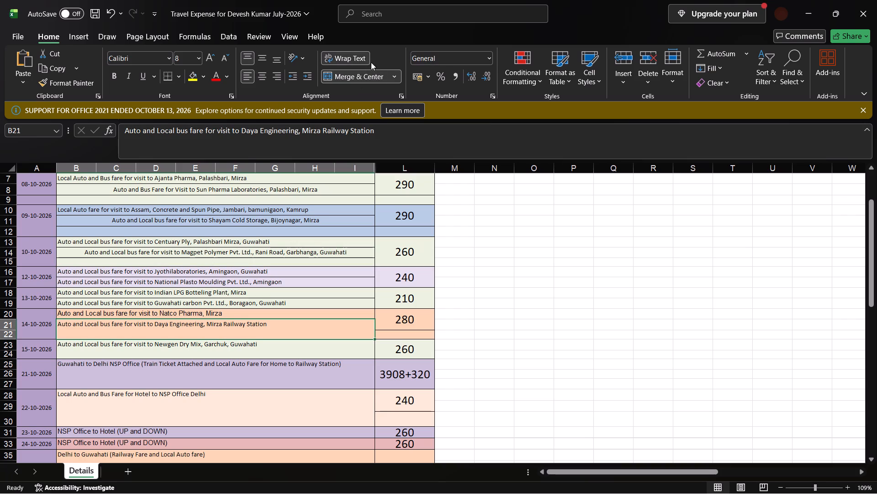
pyautogui.click(357, 74)
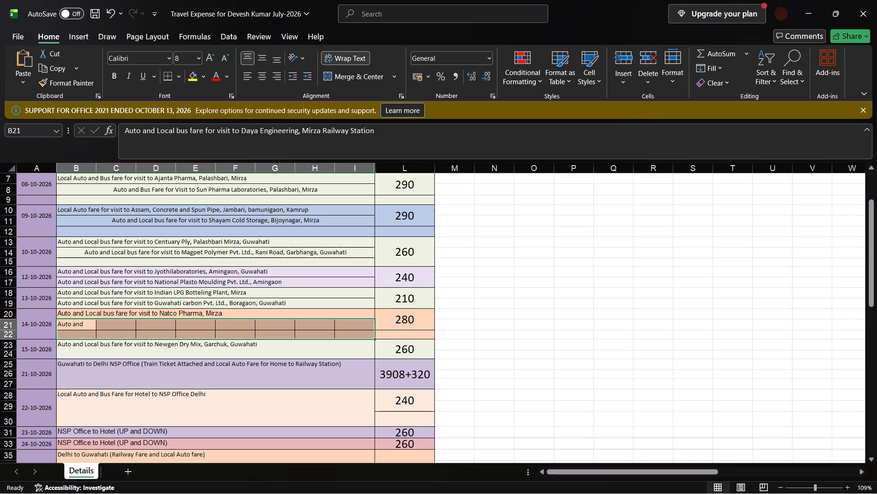
pyautogui.moveTo(82, 325); pyautogui.dragTo(341, 327)
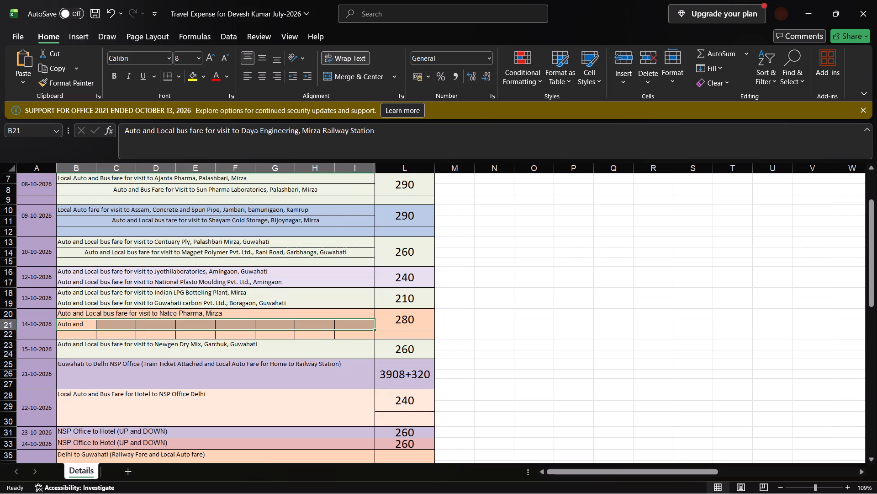
pyautogui.click(357, 77)
pyautogui.moveTo(87, 333); pyautogui.dragTo(338, 333)
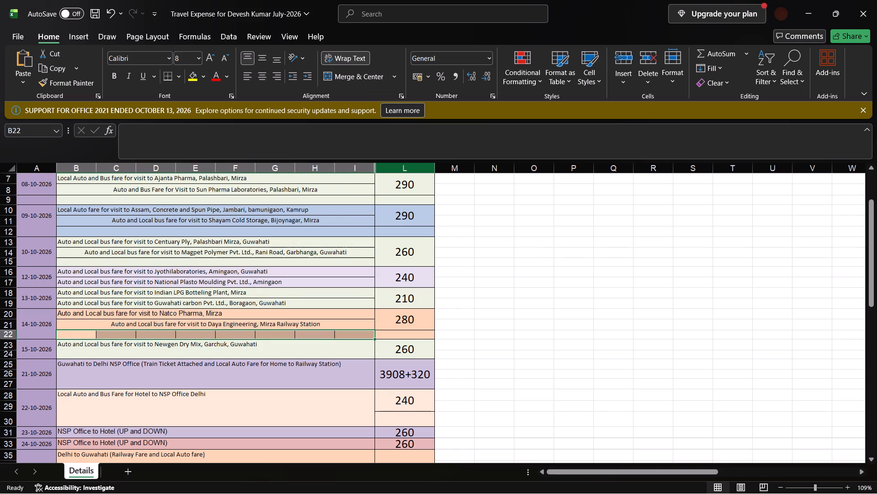
pyautogui.click(361, 80)
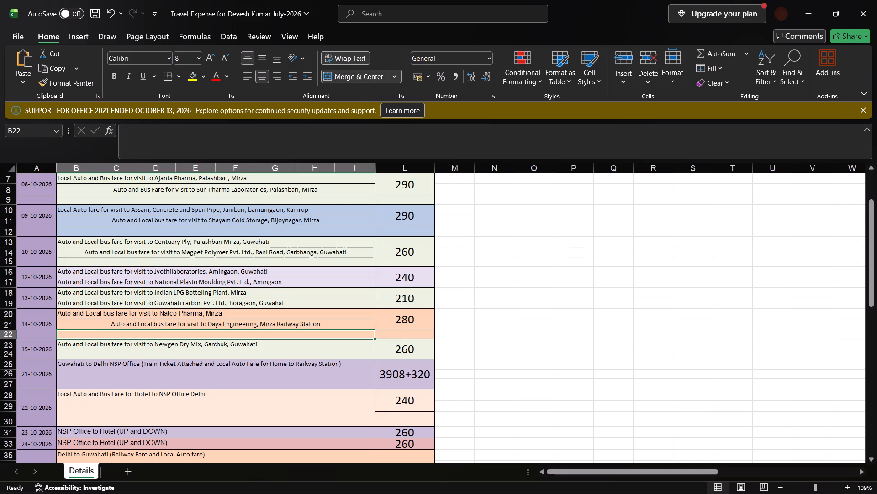
# Unmerge the 14-10-2026 date cell, and merge and centre it across only A20:A21.
pyautogui.click(50, 328)
pyautogui.click(334, 68)
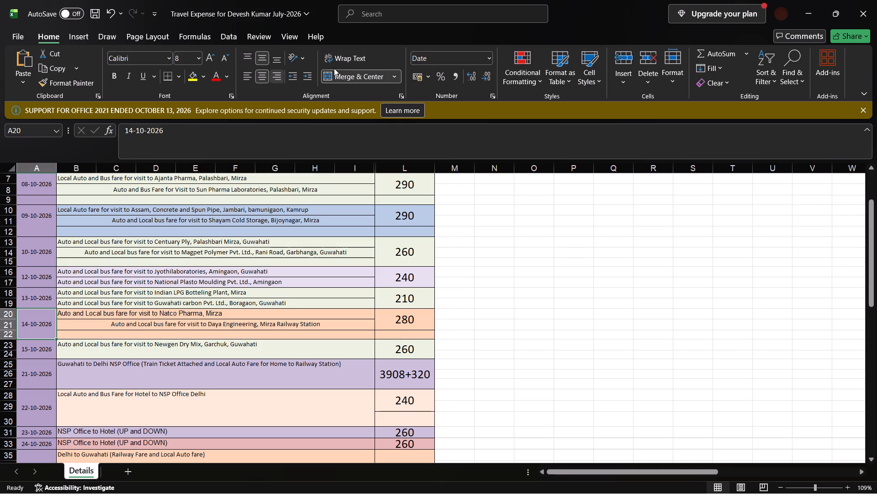
pyautogui.click(338, 76)
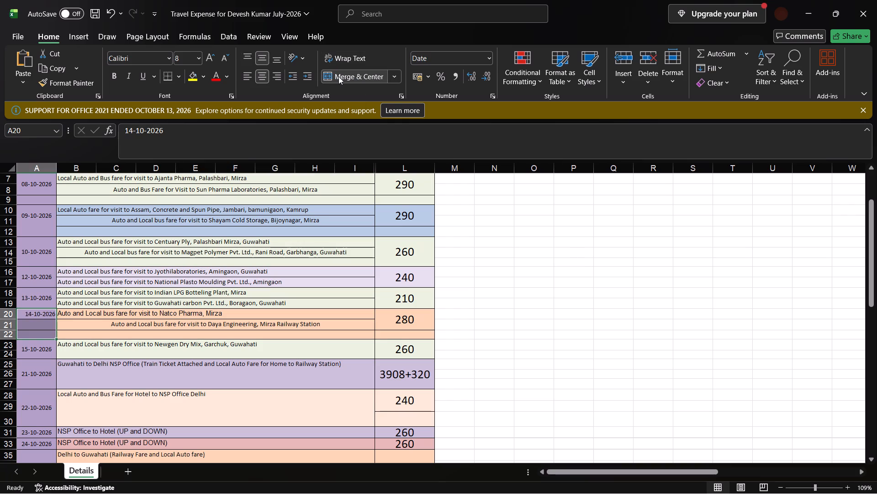
pyautogui.moveTo(38, 318); pyautogui.dragTo(39, 323)
pyautogui.click(363, 79)
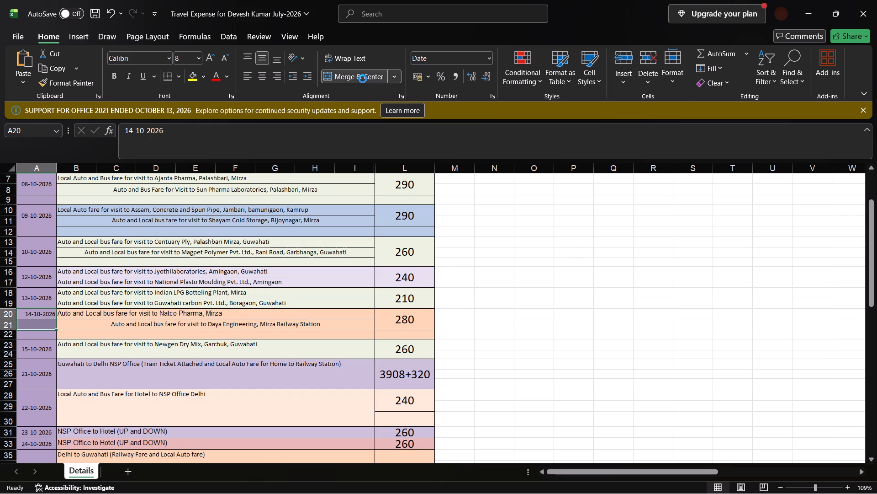
# Unmerge the 21-10-2026 date cell, and merge and centre it across only A25:A26.
pyautogui.scroll(-1, 318, 247)
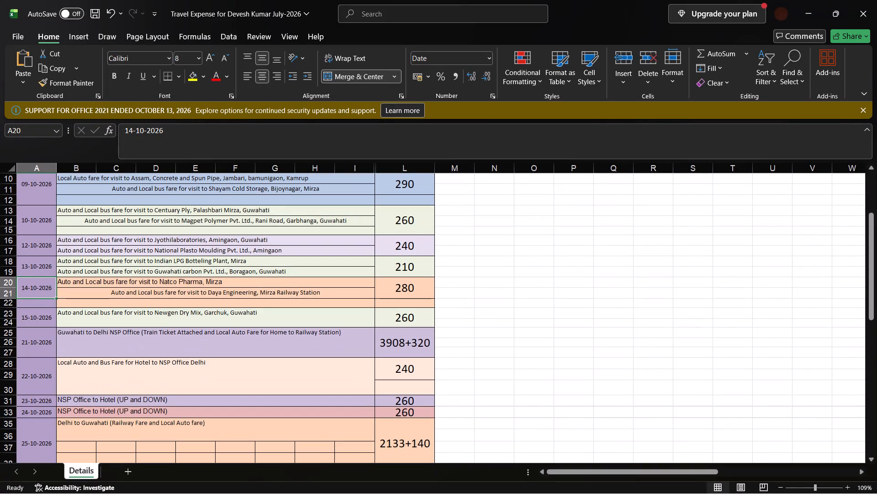
pyautogui.scroll(-1, 318, 247)
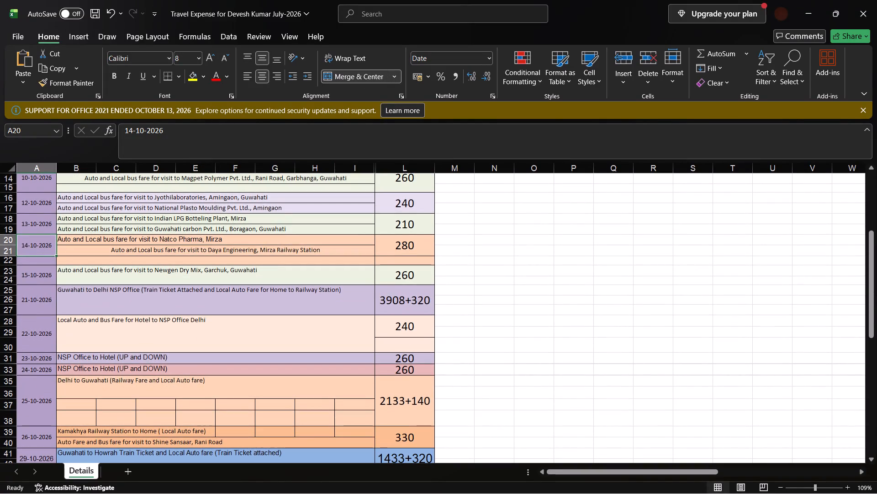
pyautogui.click(42, 295)
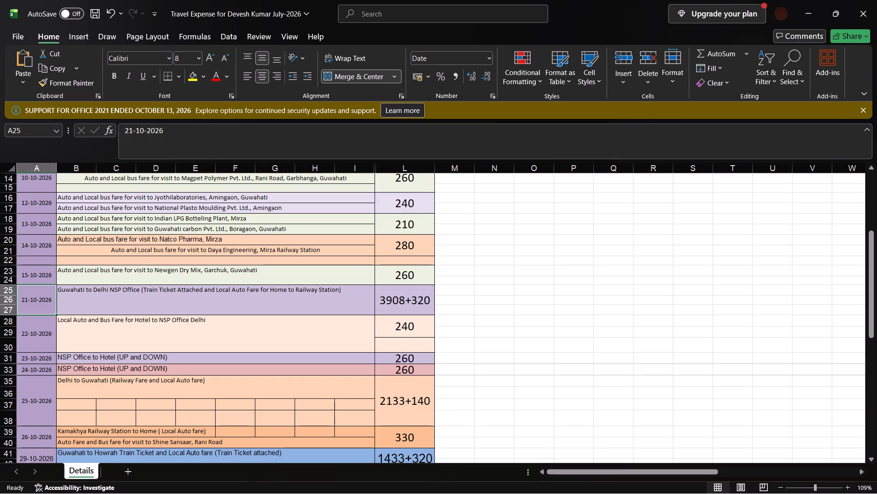
pyautogui.click(348, 76)
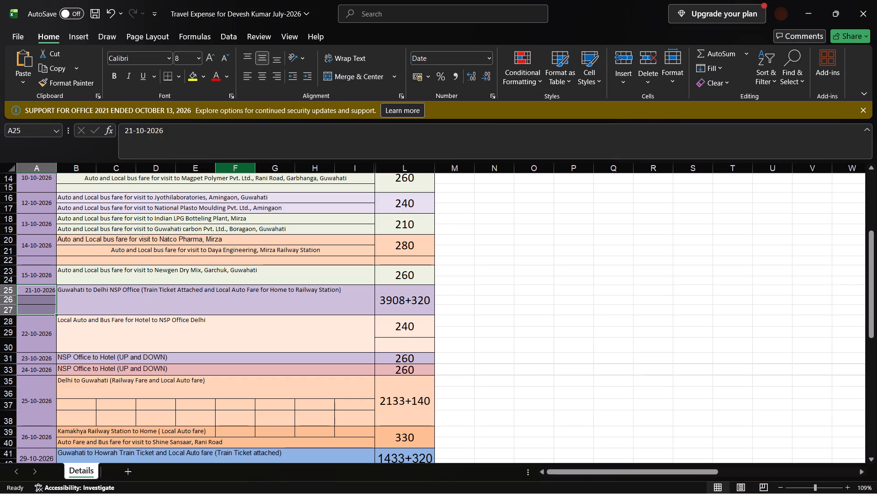
pyautogui.moveTo(56, 315); pyautogui.dragTo(54, 298)
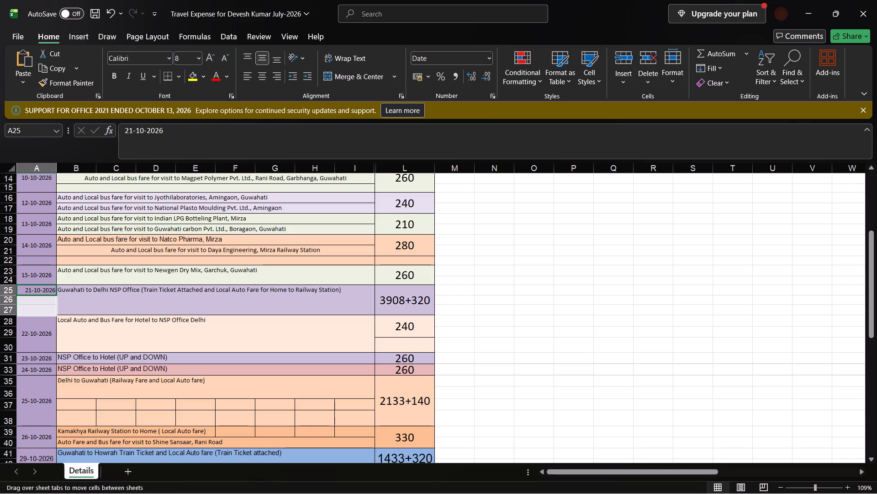
pyautogui.moveTo(54, 298); pyautogui.dragTo(53, 300)
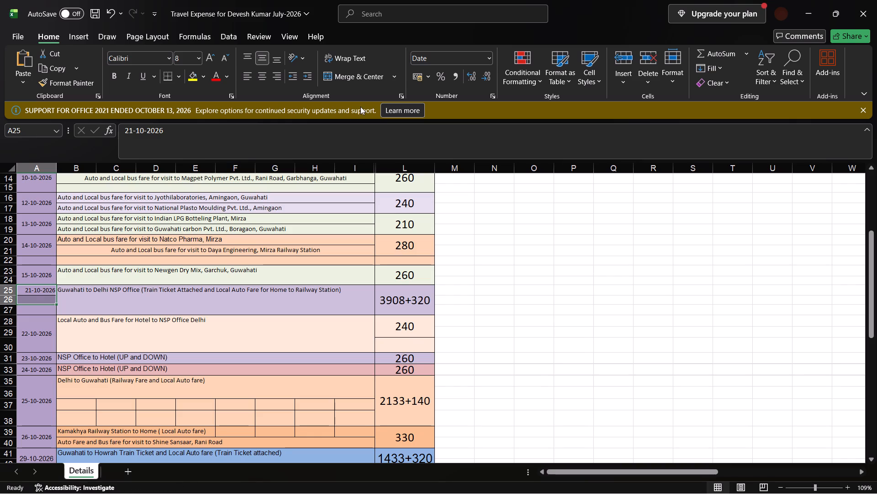
pyautogui.click(357, 80)
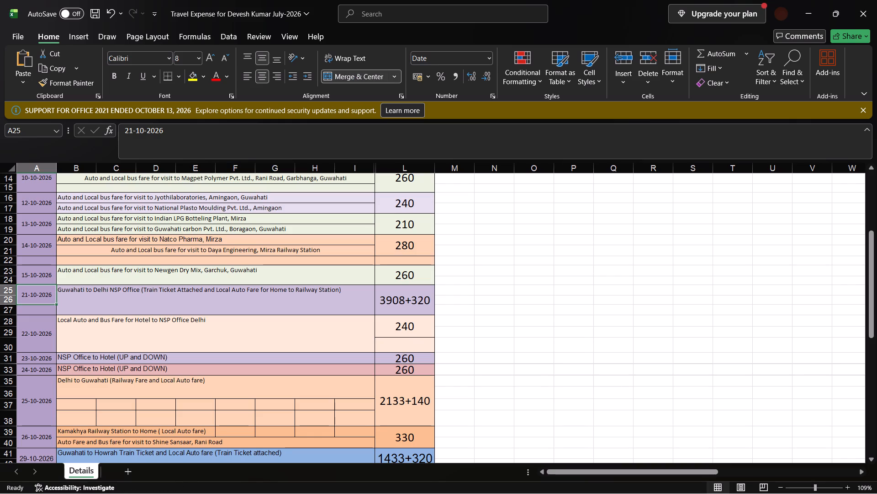
# Unmerge the Guwahati to Delhi NSP Office description in the 21-10-2026 entry, and merge and centre it across only B25:I26.
pyautogui.click(87, 296)
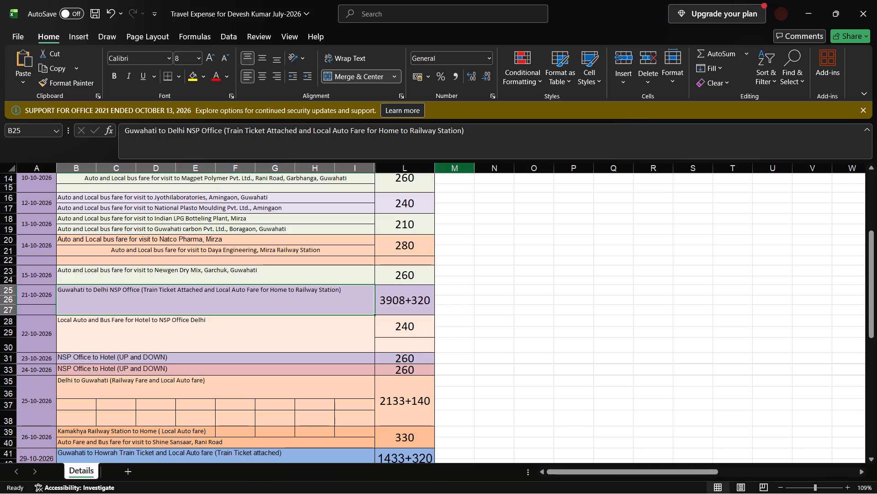
pyautogui.moveTo(375, 314); pyautogui.dragTo(365, 310)
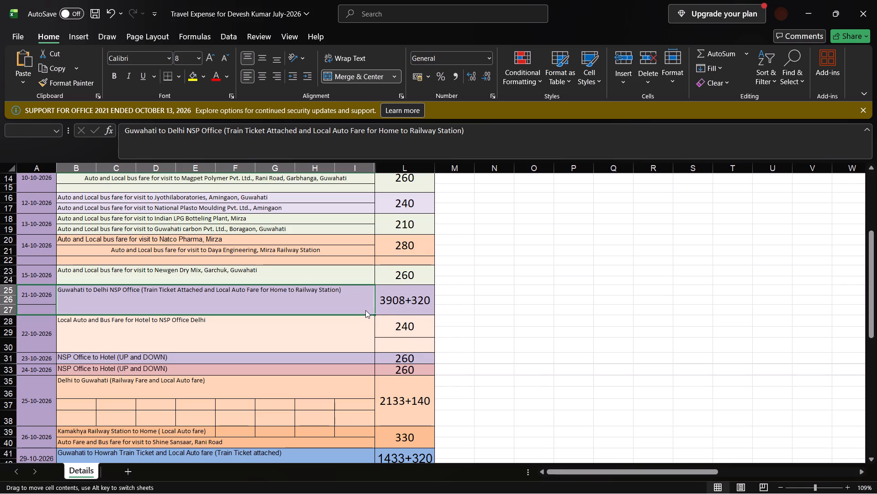
pyautogui.click(587, 298)
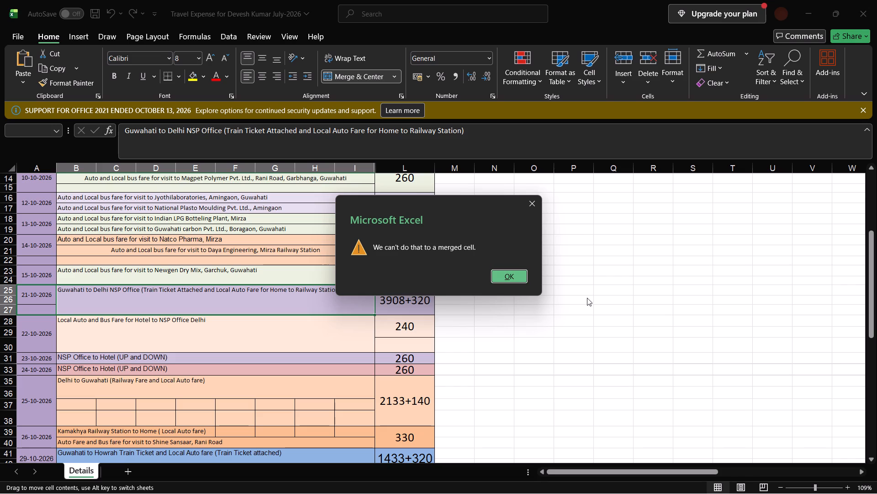
pyautogui.click(511, 279)
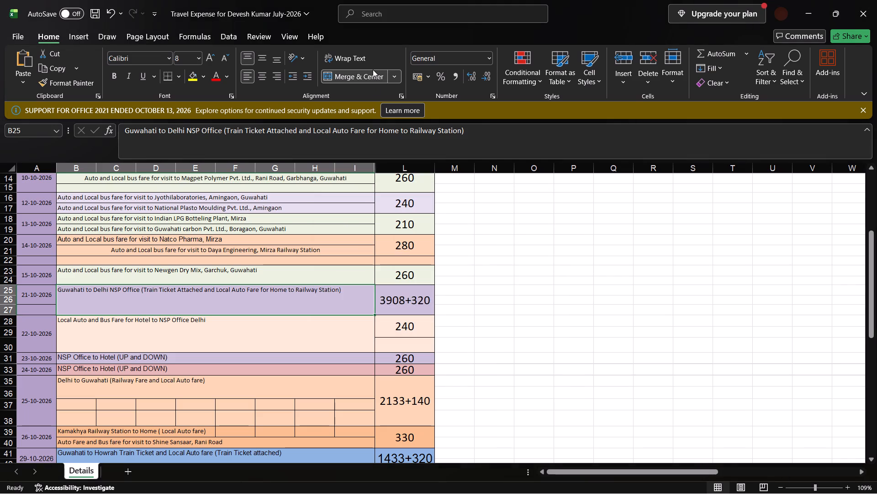
pyautogui.click(366, 80)
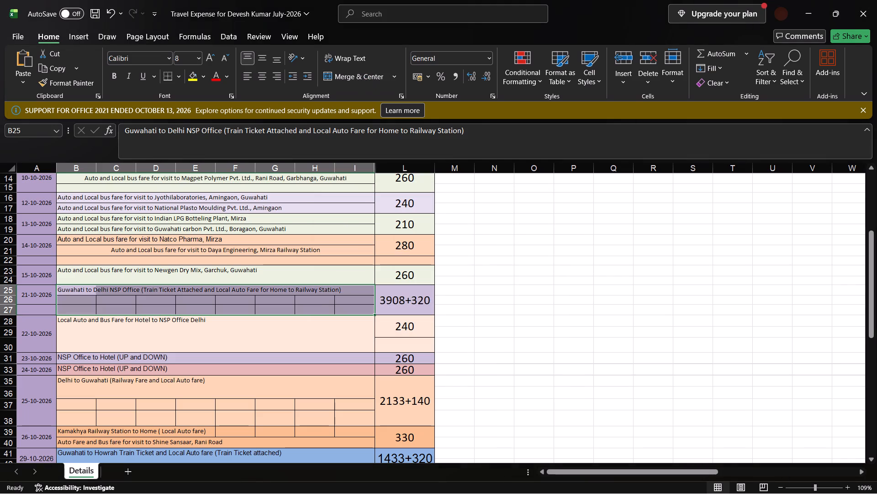
pyautogui.moveTo(83, 295); pyautogui.dragTo(342, 299)
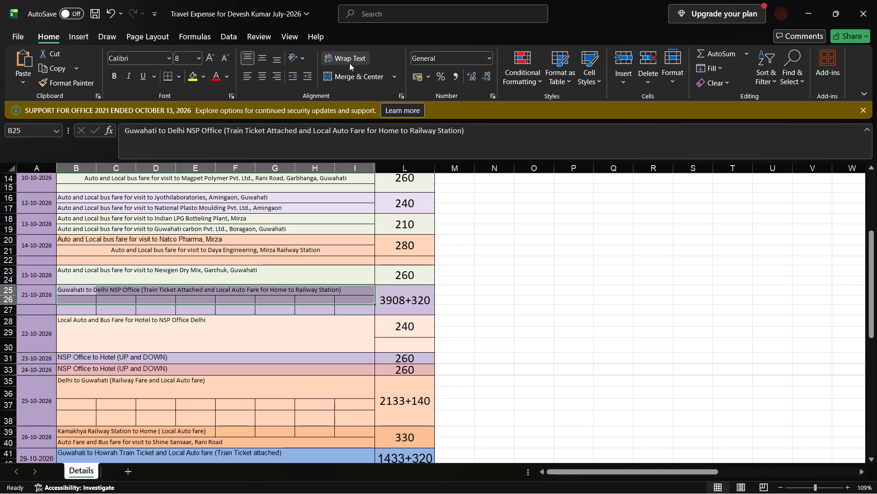
pyautogui.click(349, 76)
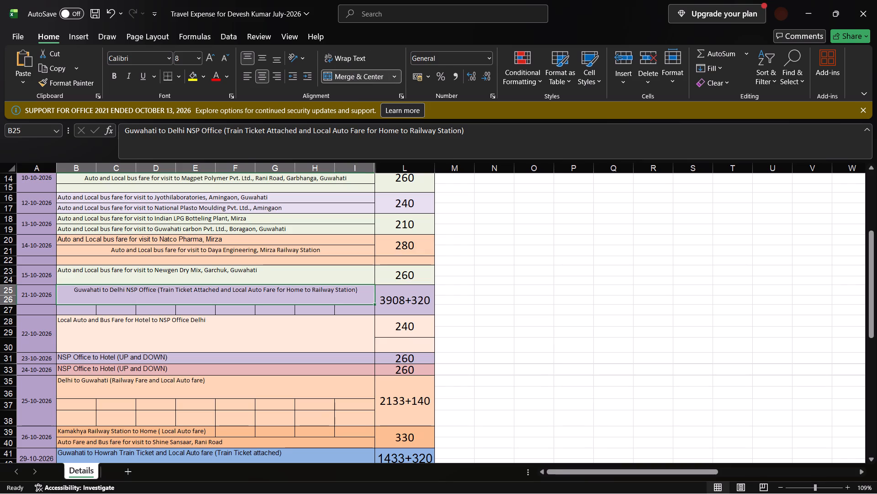
# Unmerge the amount cell of the 21-10-2026 entry, and merge and centre it across only L25:L26.
pyautogui.click(405, 299)
pyautogui.click(359, 77)
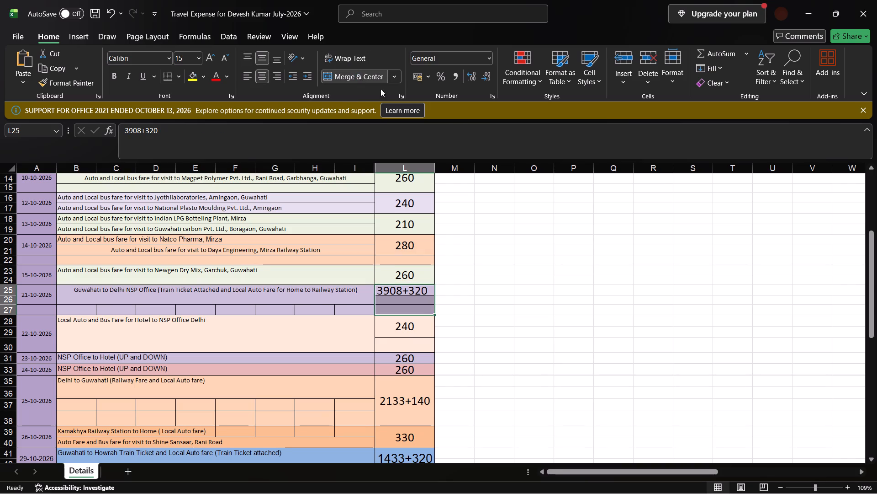
pyautogui.moveTo(403, 290); pyautogui.dragTo(403, 296)
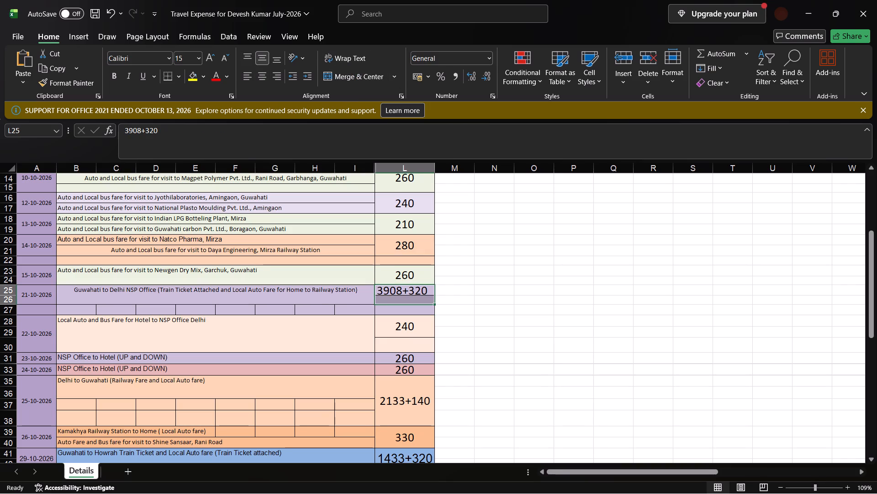
pyautogui.click(346, 71)
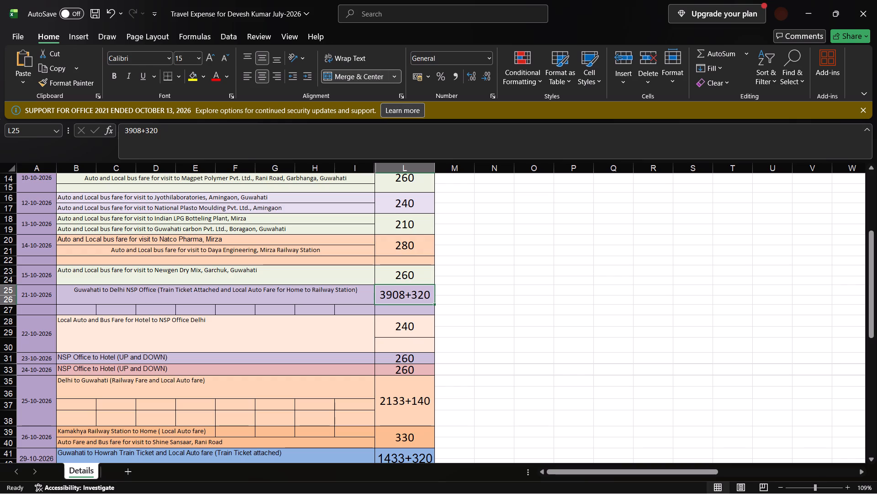
# Unmerge the Hotel to NSP Office Delhi description in the 22-10-2026 entry, and merge and centre it across only B28:I28.
pyautogui.click(105, 330)
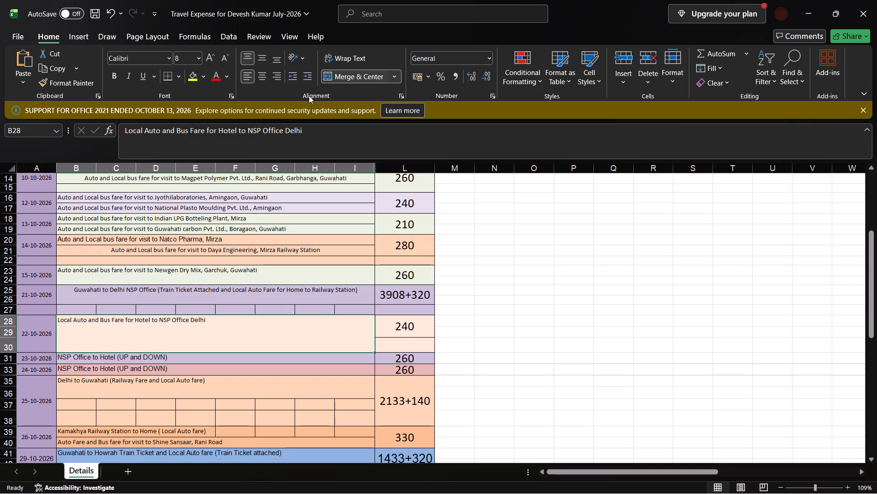
pyautogui.click(344, 77)
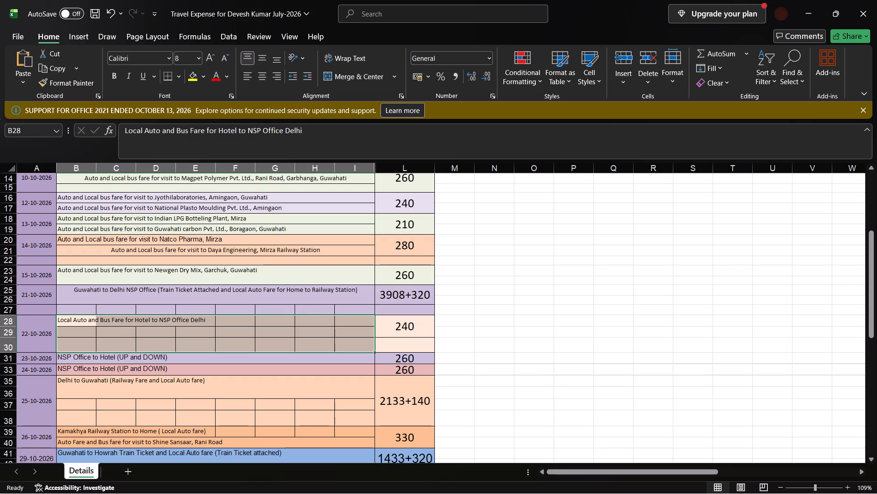
pyautogui.moveTo(77, 320); pyautogui.dragTo(338, 322)
pyautogui.click(355, 73)
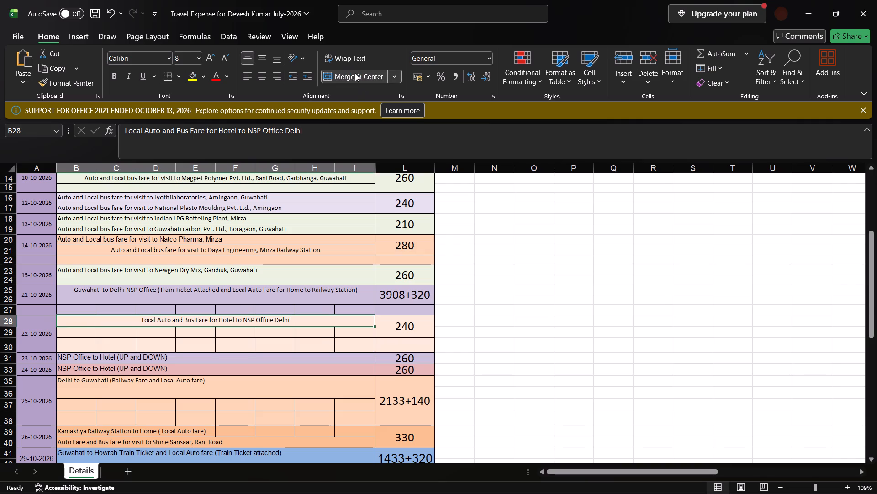
# Unmerge the date and amount cells of the 22-10-2026 entry.
pyautogui.click(43, 333)
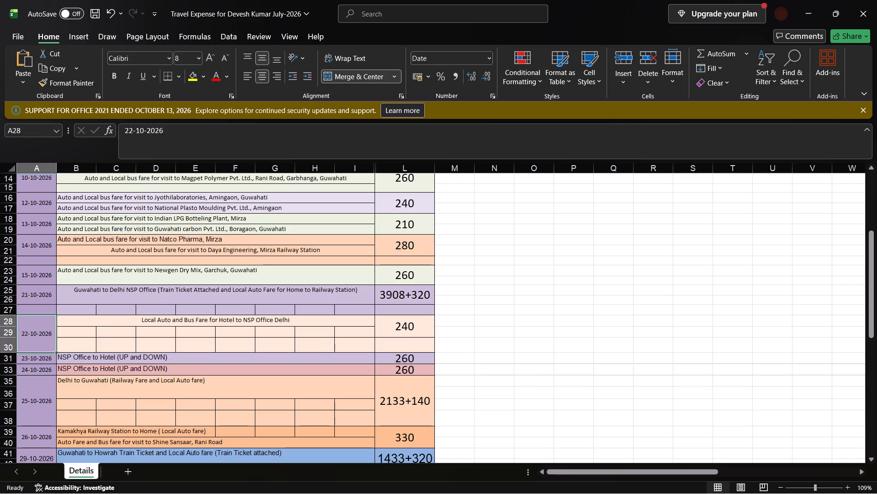
pyautogui.click(338, 76)
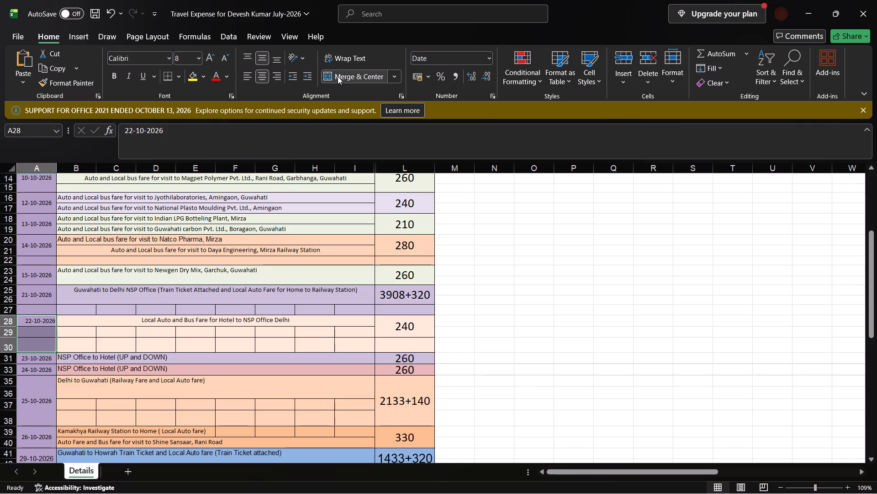
pyautogui.click(396, 330)
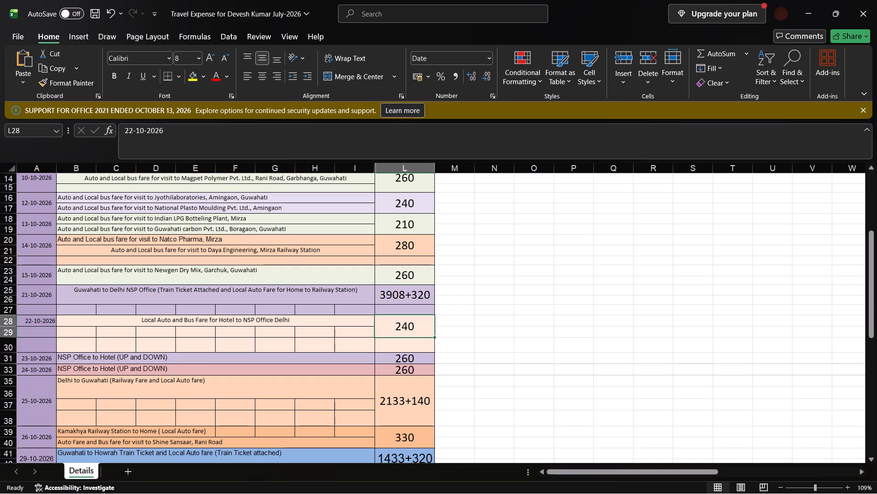
pyautogui.click(360, 79)
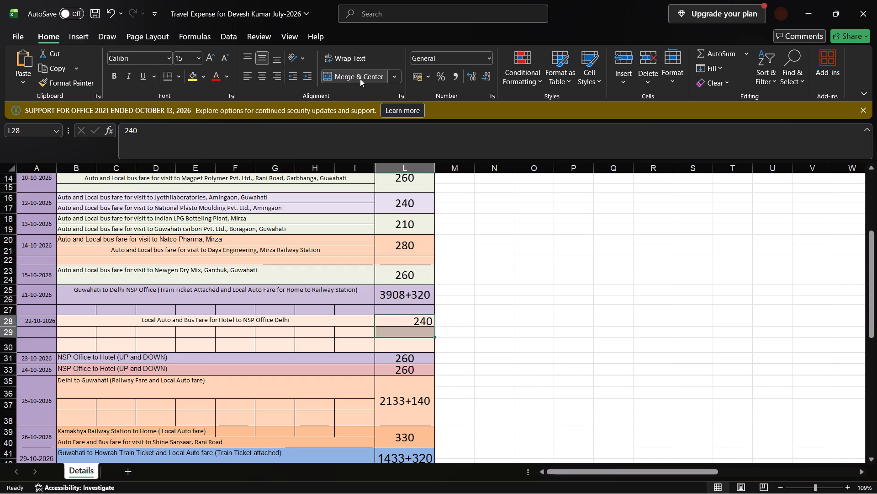
# Merge and centre the empty description cells B29:I29 and B30:I30 as two separate rows under the 22-10-2026 entry.
pyautogui.moveTo(35, 330); pyautogui.dragTo(153, 342)
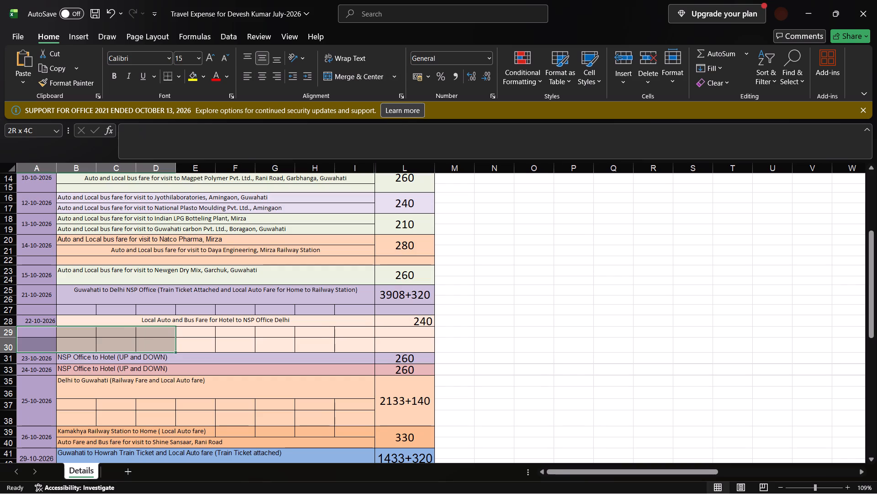
pyautogui.moveTo(153, 342); pyautogui.dragTo(339, 334)
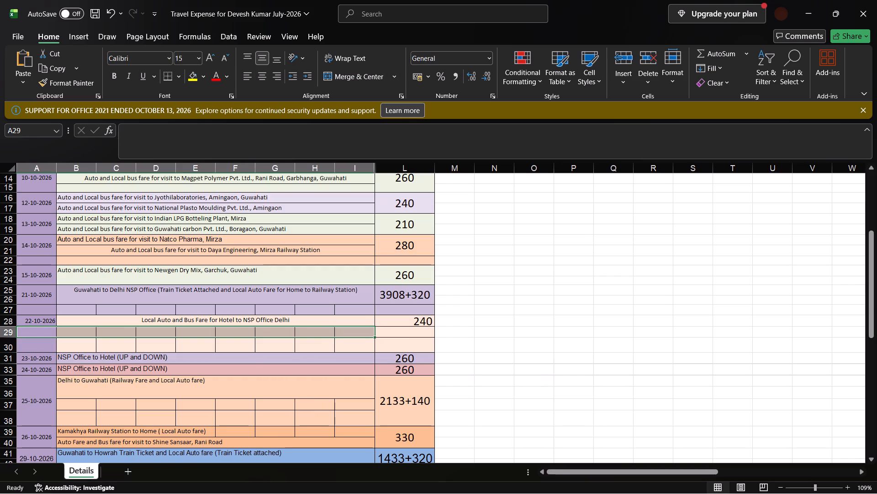
pyautogui.moveTo(79, 331); pyautogui.dragTo(349, 335)
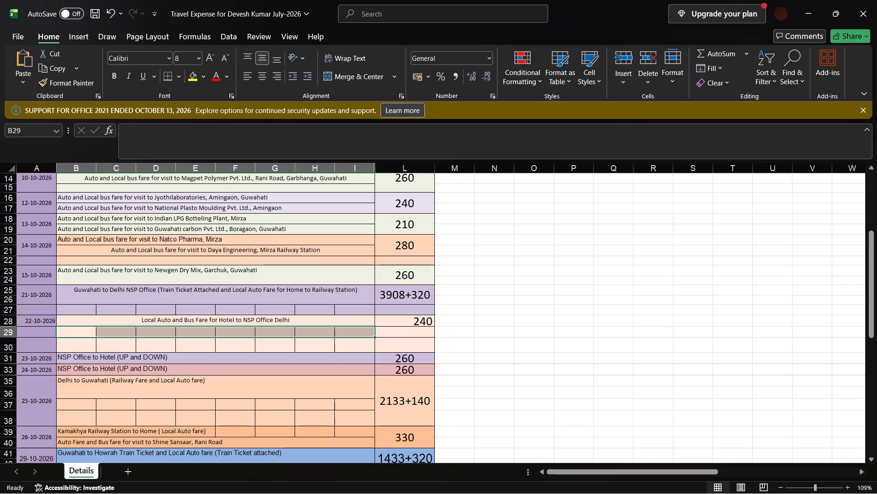
pyautogui.click(347, 78)
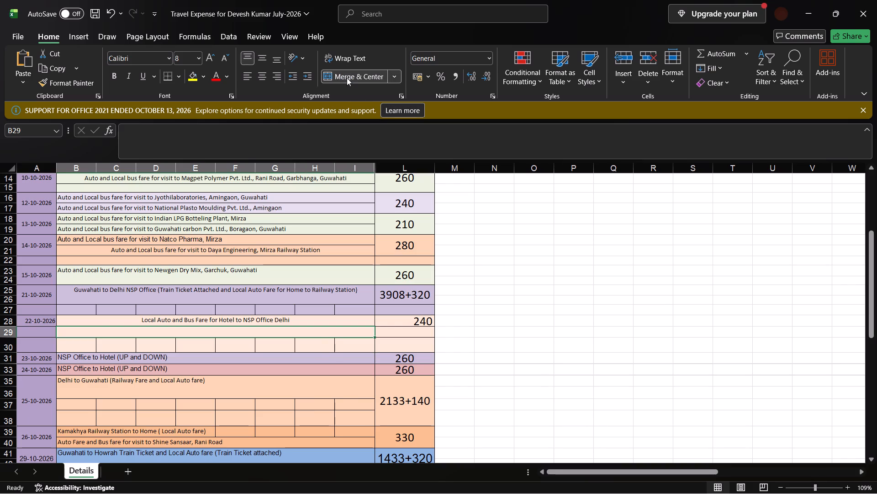
pyautogui.moveTo(83, 349); pyautogui.dragTo(322, 341)
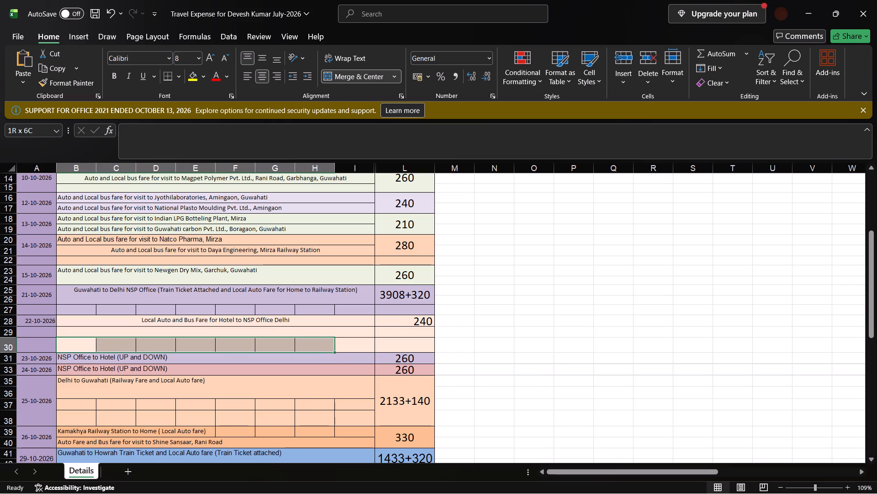
pyautogui.moveTo(322, 341); pyautogui.dragTo(343, 341)
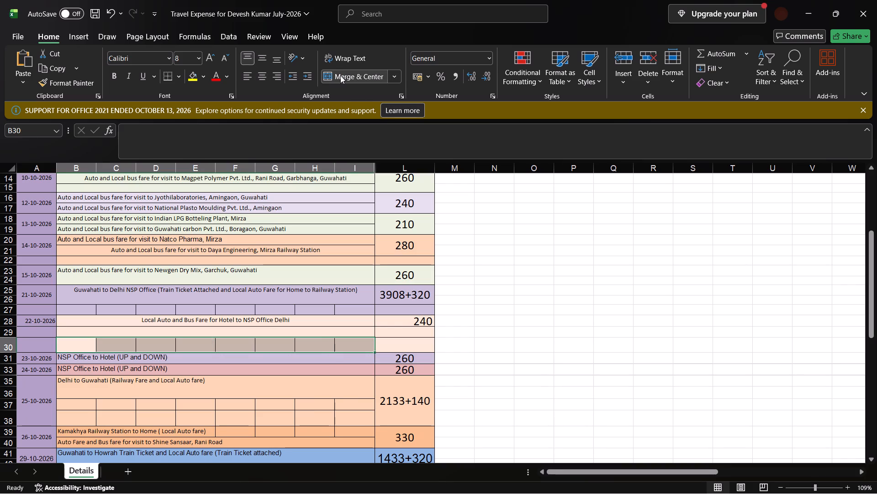
pyautogui.click(340, 75)
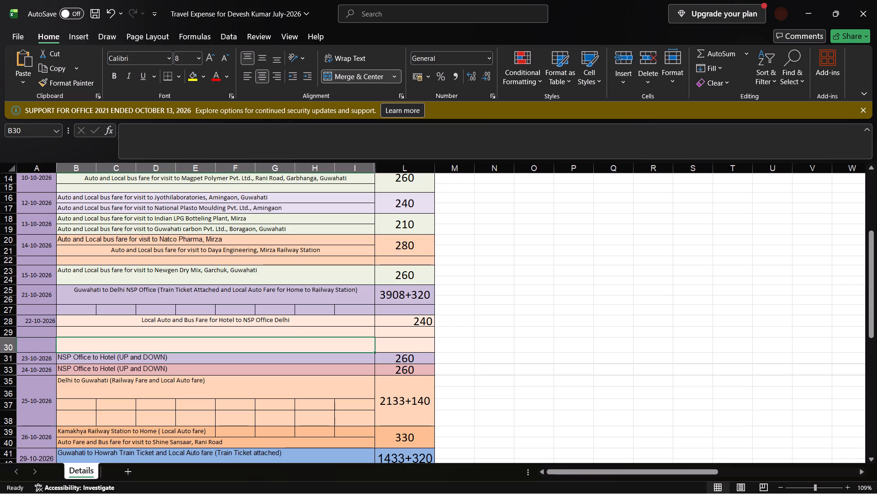
# Merge and centre the empty description cells B27:I27 below the 21-10-2026 entry.
pyautogui.moveTo(73, 309); pyautogui.dragTo(369, 321)
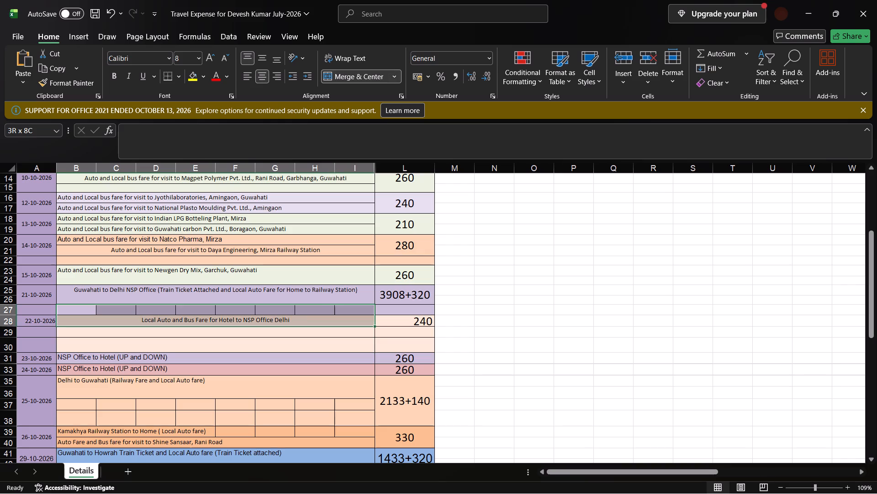
pyautogui.moveTo(369, 321); pyautogui.dragTo(370, 313)
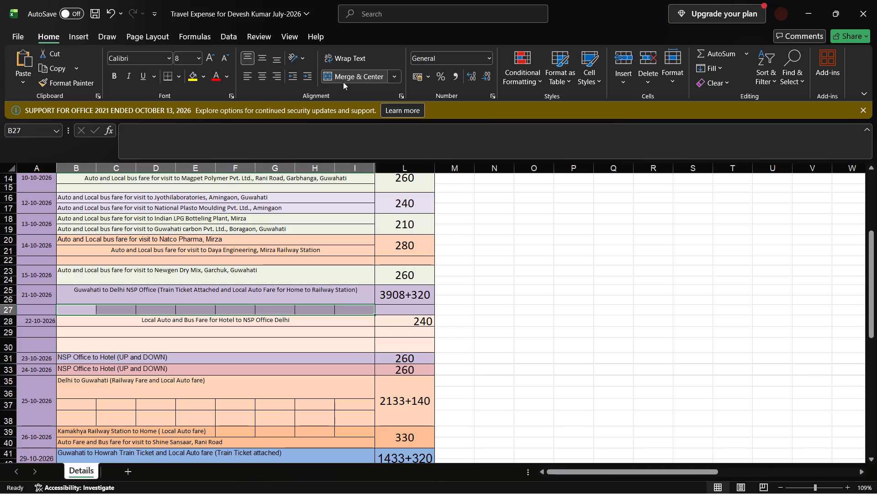
pyautogui.click(347, 80)
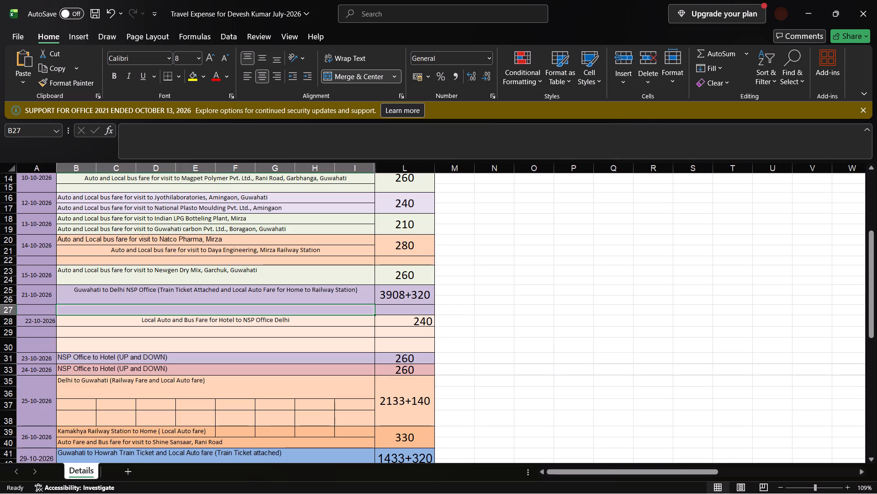
pyautogui.scroll(-1, 313, 311)
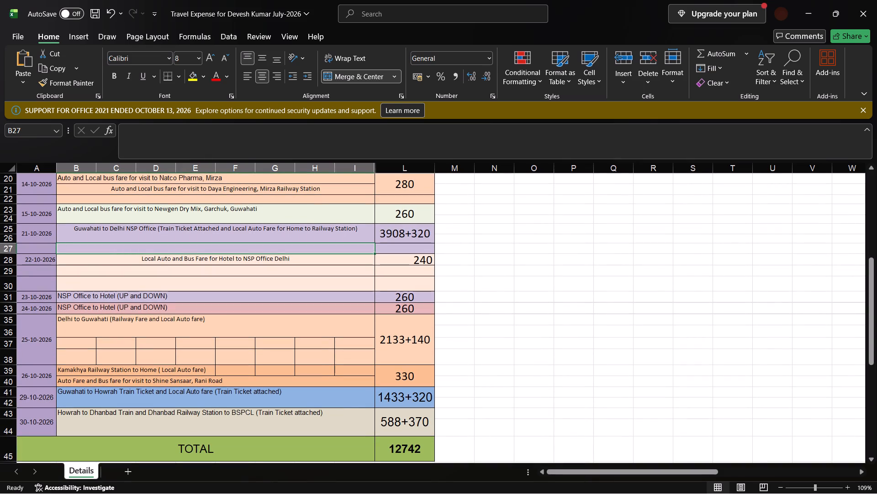
# Unmerge the Delhi to Guwahati description in the 25-10-2026 entry, and merge and centre it across only B35:I35.
pyautogui.click(88, 322)
pyautogui.click(375, 78)
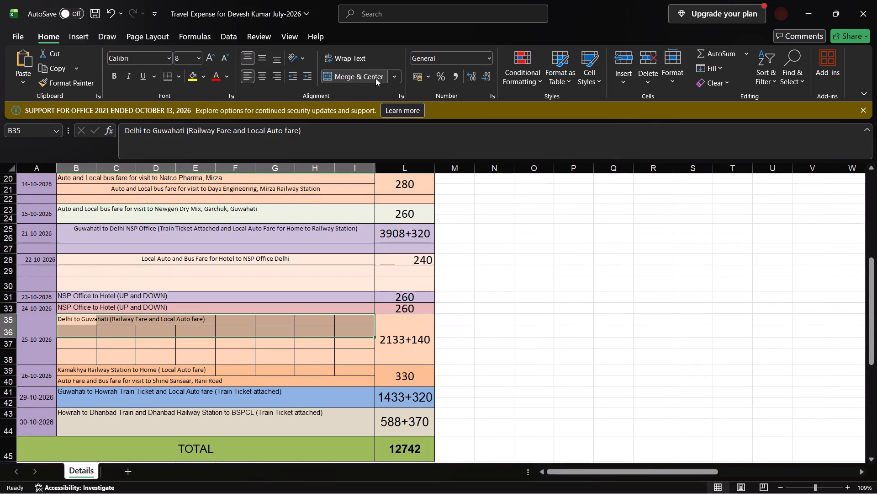
pyautogui.moveTo(82, 318); pyautogui.dragTo(321, 313)
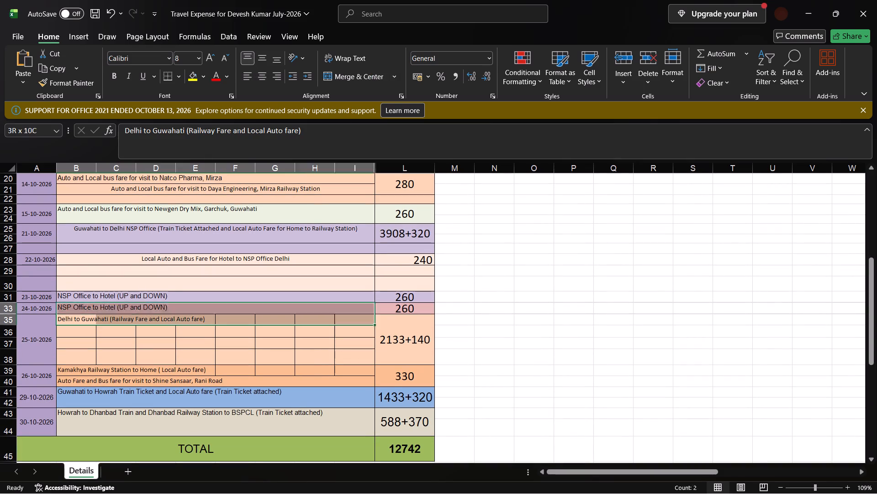
pyautogui.moveTo(321, 313); pyautogui.dragTo(343, 319)
pyautogui.click(349, 70)
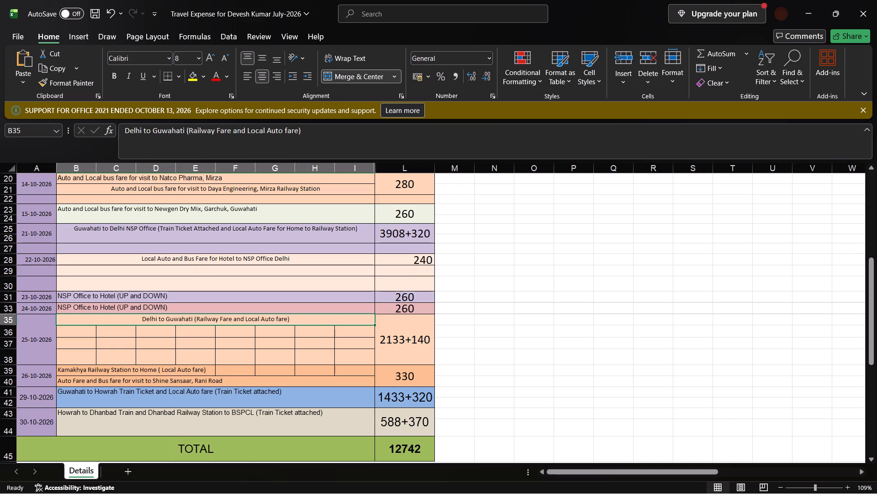
# Unmerge the amount and date cells of the 25-10-2026 entry.
pyautogui.click(403, 353)
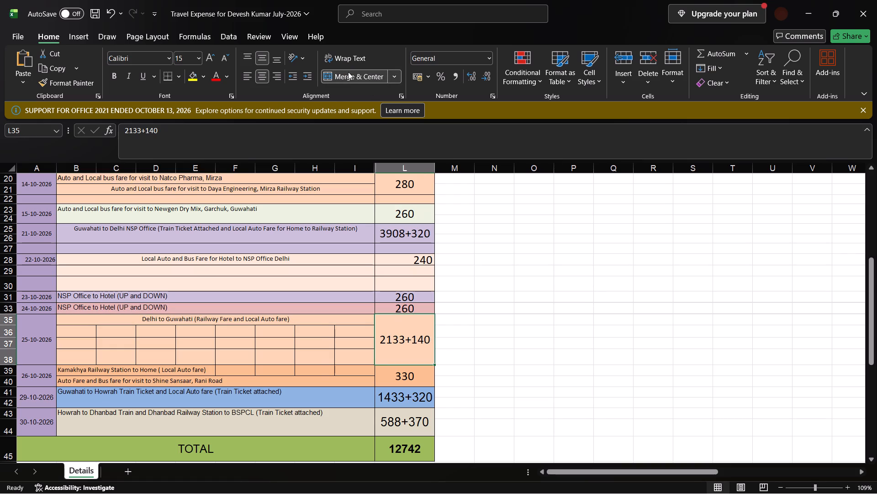
pyautogui.click(349, 77)
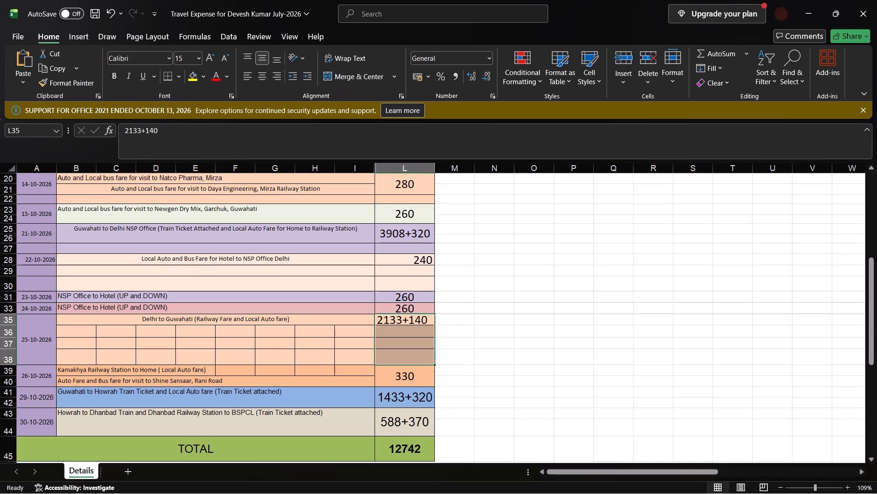
pyautogui.click(21, 338)
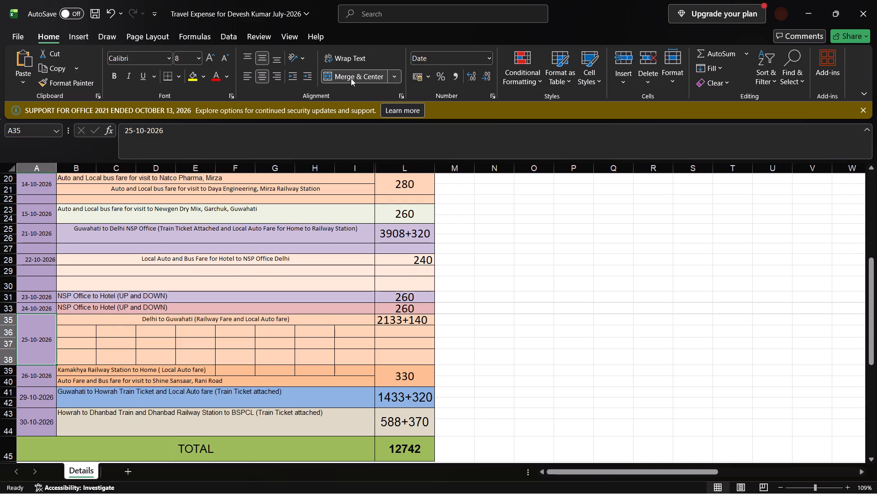
pyautogui.click(349, 80)
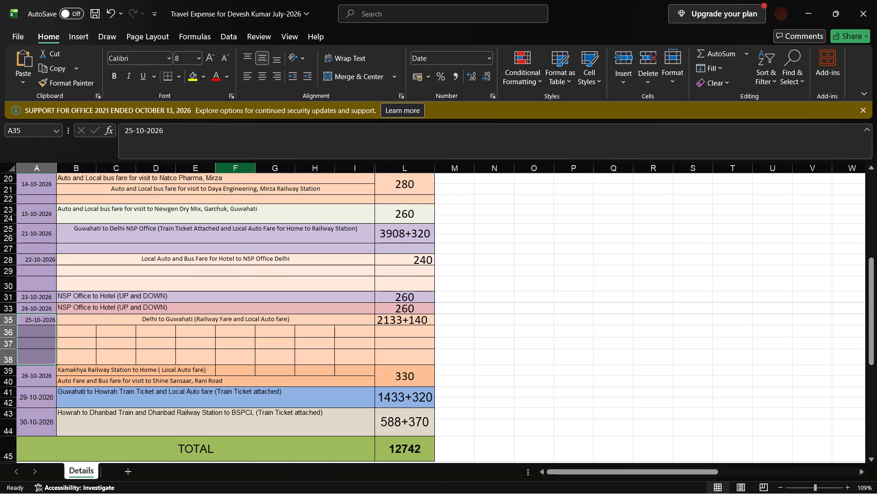
# Merge and centre the Kamakhya Railway Station to Home description across B39:I39 in the 26-10-2026 entry.
pyautogui.moveTo(73, 332); pyautogui.dragTo(96, 336)
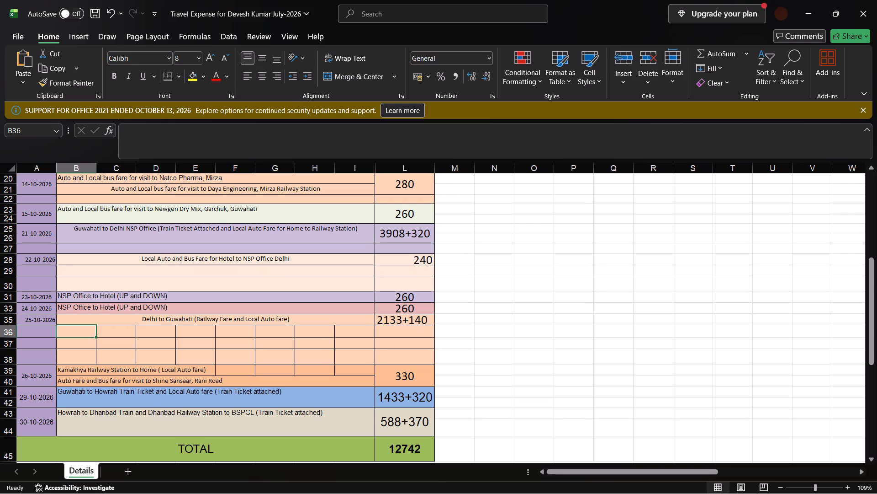
pyautogui.moveTo(77, 370); pyautogui.dragTo(339, 373)
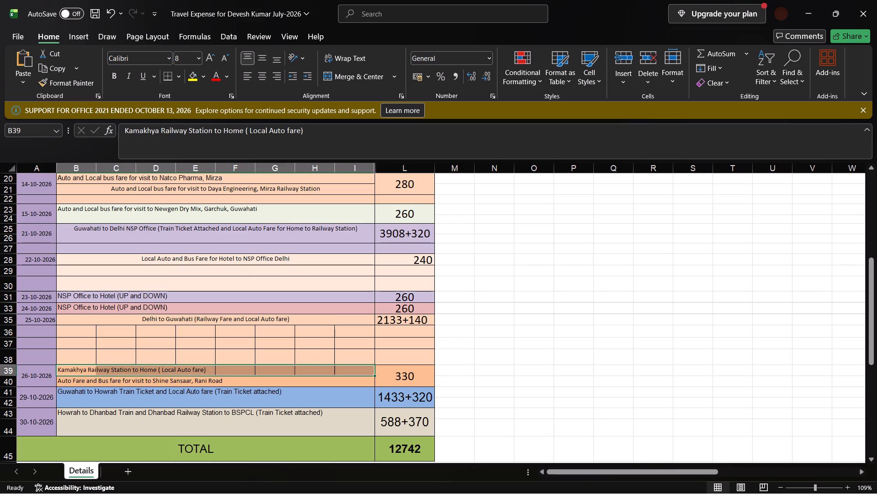
pyautogui.click(349, 77)
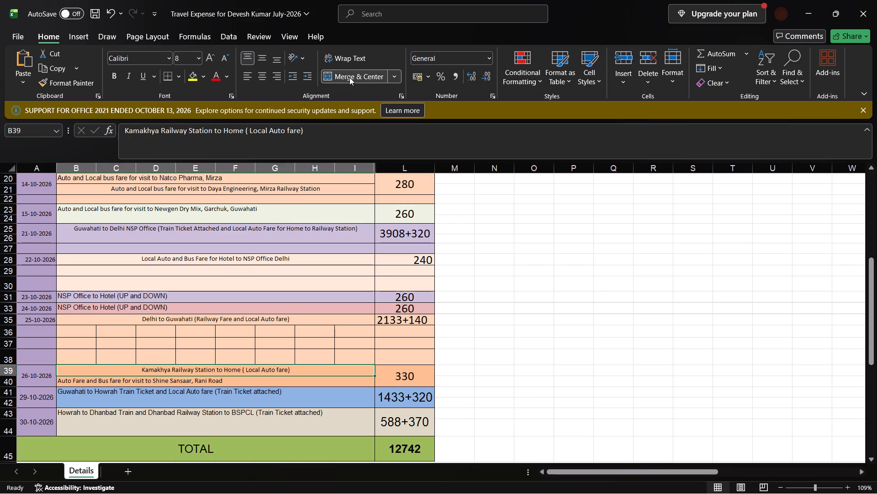
# Unmerge the Guwahati to Howrah description in the 29-10-2026 entry, and merge and centre it across only B41:I41.
pyautogui.scroll(-1, 454, 257)
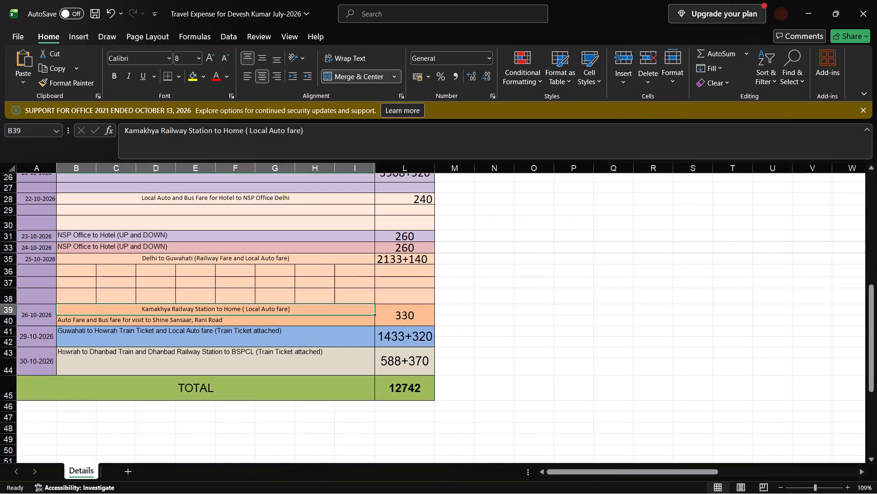
pyautogui.click(132, 344)
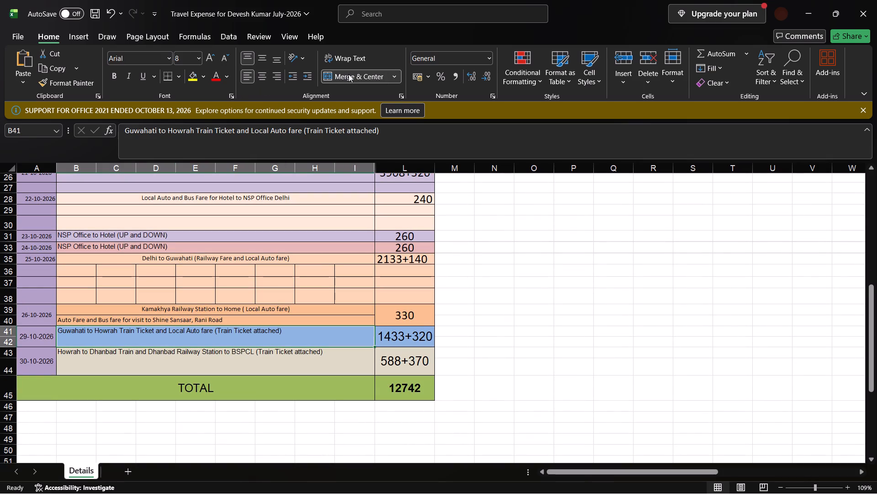
pyautogui.click(349, 74)
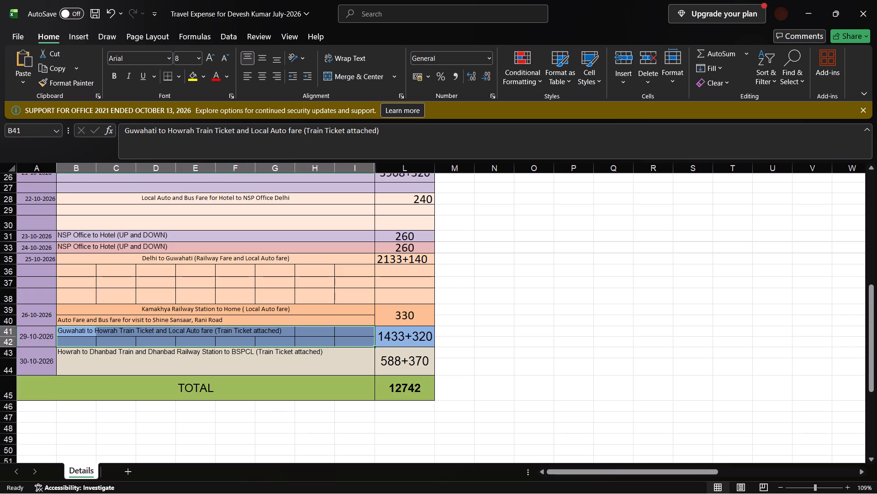
pyautogui.moveTo(75, 330); pyautogui.dragTo(340, 333)
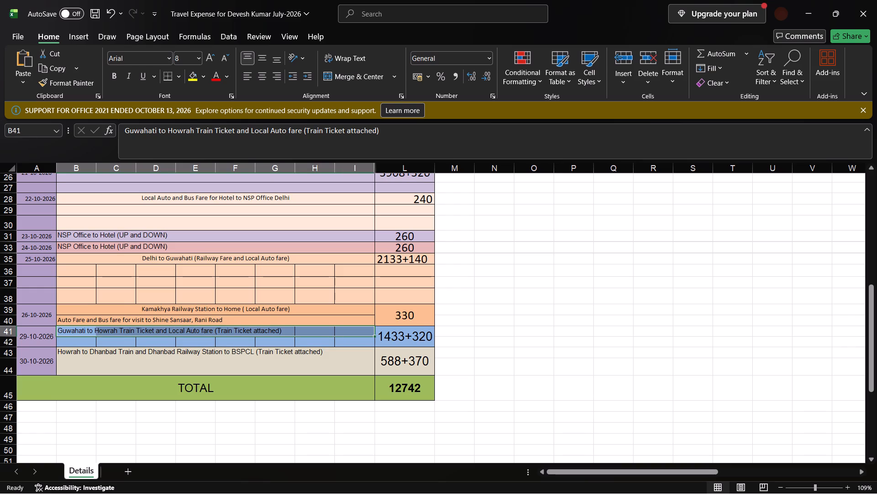
pyautogui.click(349, 73)
# Unmerge the date and amount cells of the 29-10-2026 entry.
pyautogui.click(39, 333)
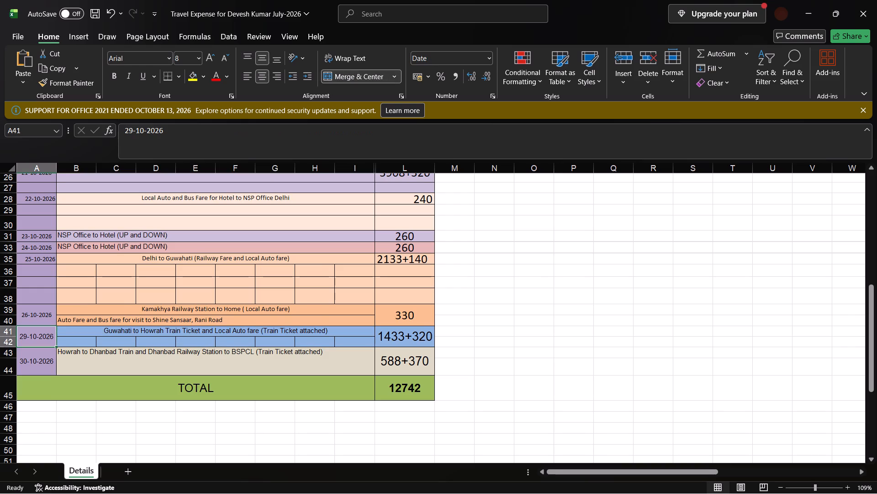
pyautogui.click(350, 75)
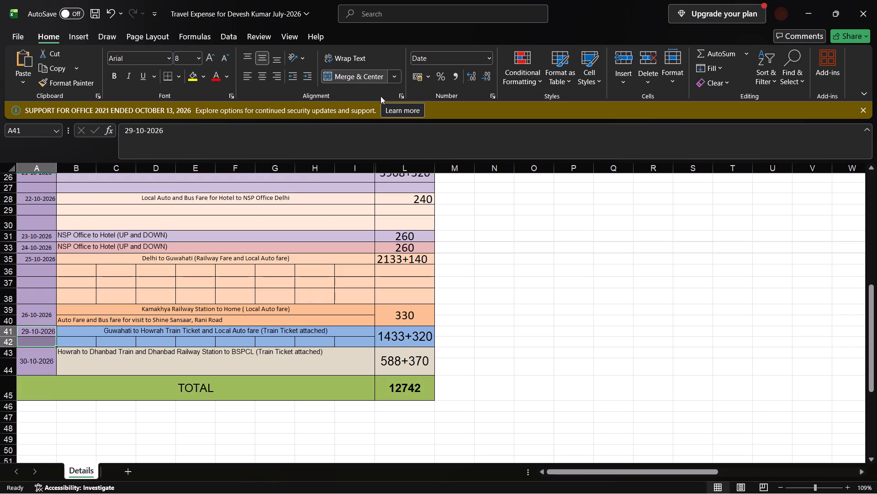
pyautogui.click(399, 332)
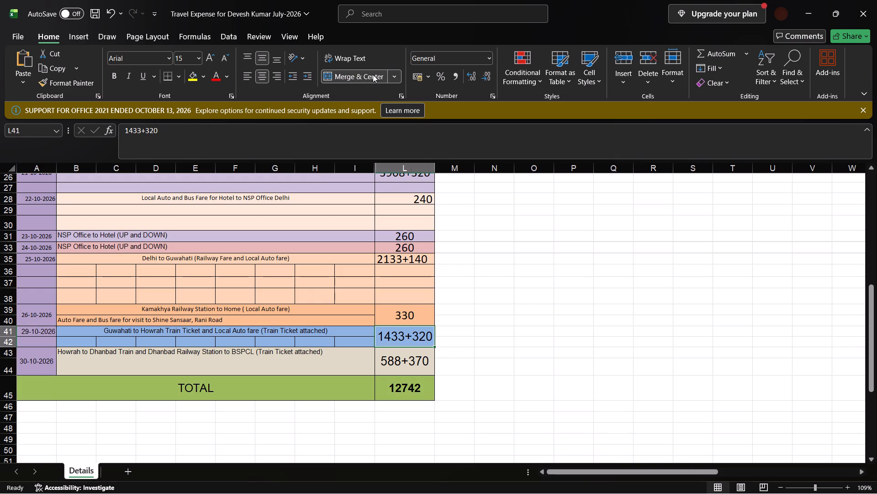
pyautogui.click(372, 75)
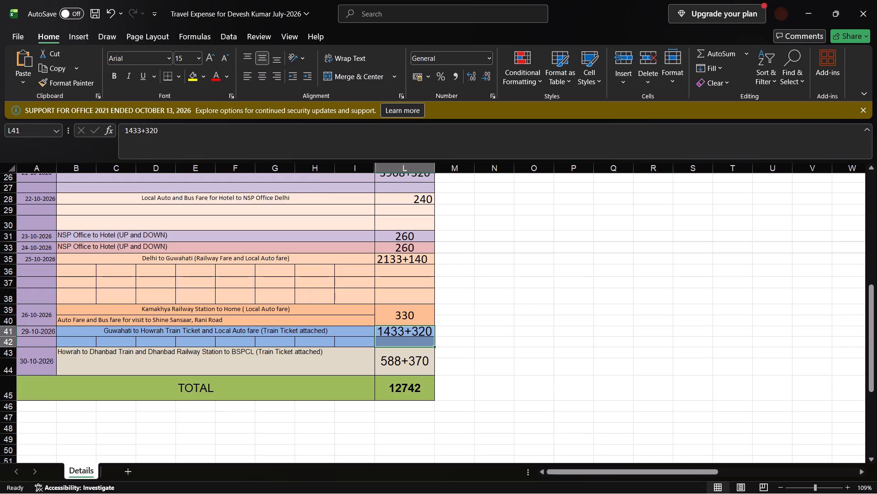
# Unmerge the date, description and amount cells of the 30-10-2026 entry.
pyautogui.click(37, 365)
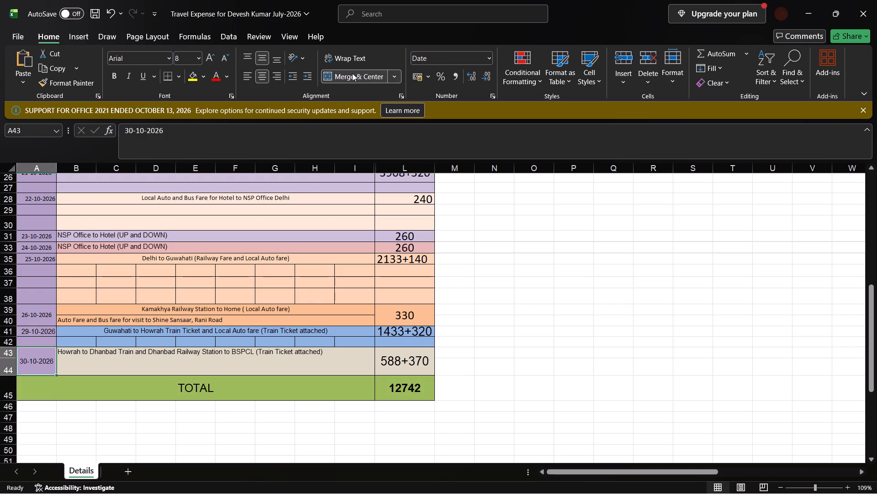
pyautogui.click(352, 73)
pyautogui.click(99, 354)
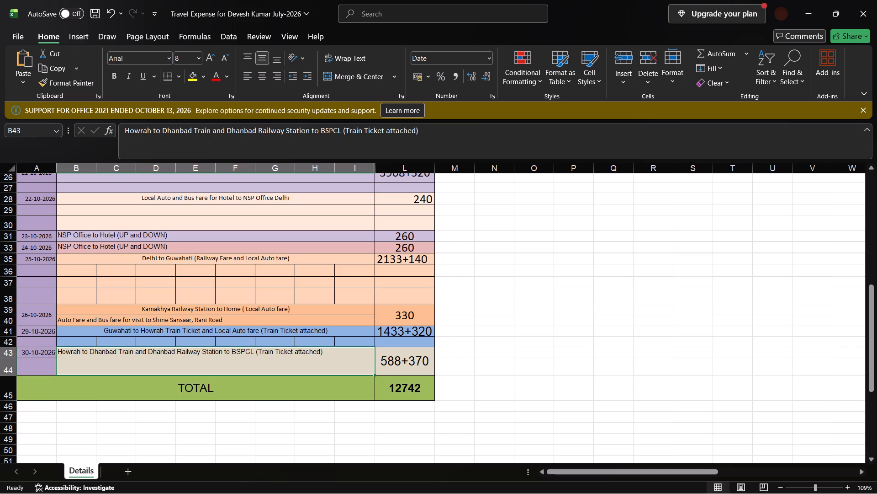
pyautogui.click(373, 72)
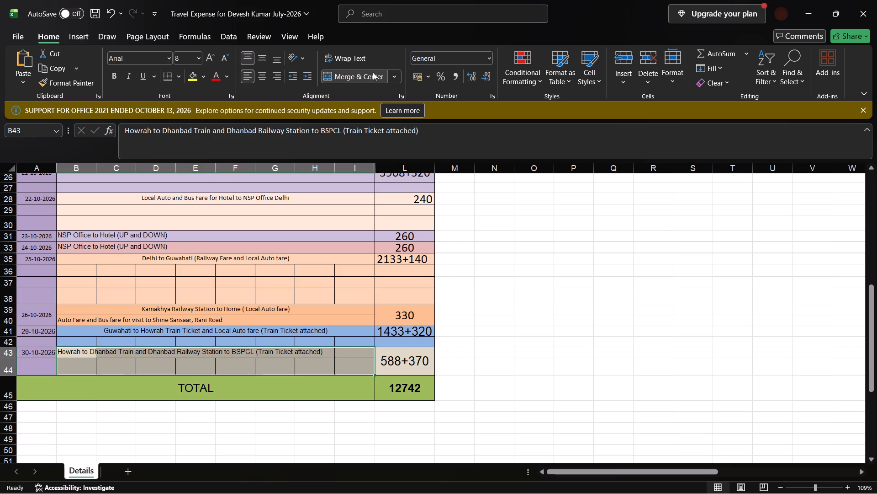
pyautogui.click(398, 362)
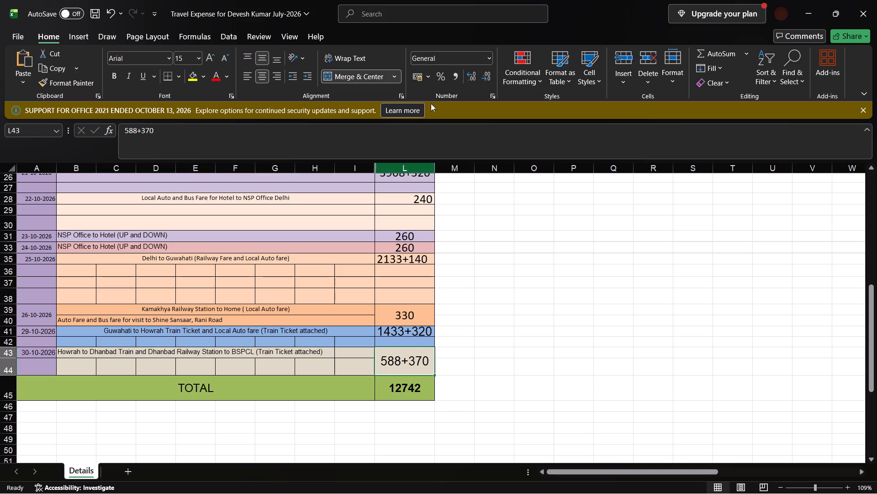
pyautogui.click(370, 74)
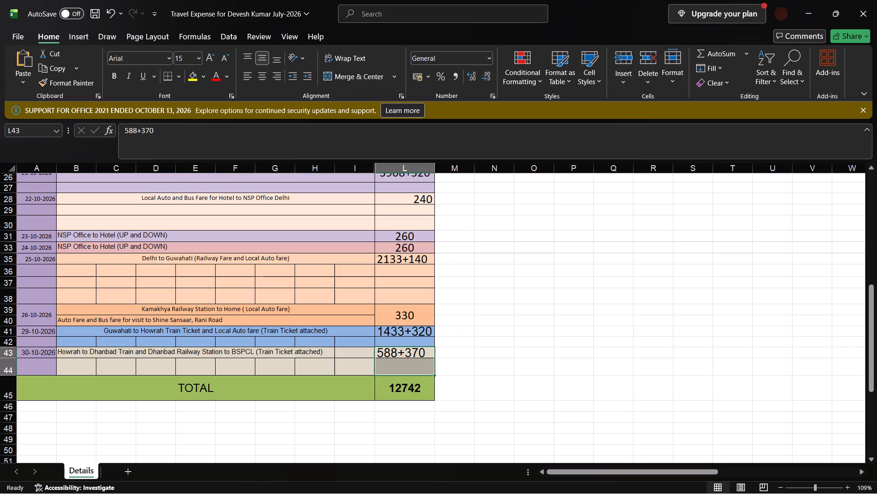
# Merge and centre the Howrah to Dhanbad description across only B43:I43 in the 30-10-2026 entry.
pyautogui.moveTo(69, 356); pyautogui.dragTo(348, 358)
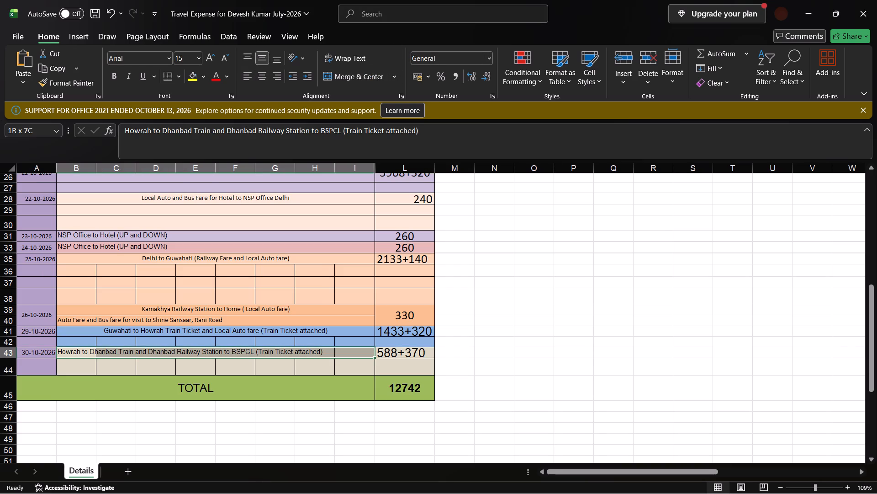
pyautogui.moveTo(348, 358); pyautogui.dragTo(349, 358)
pyautogui.moveTo(74, 353); pyautogui.dragTo(341, 355)
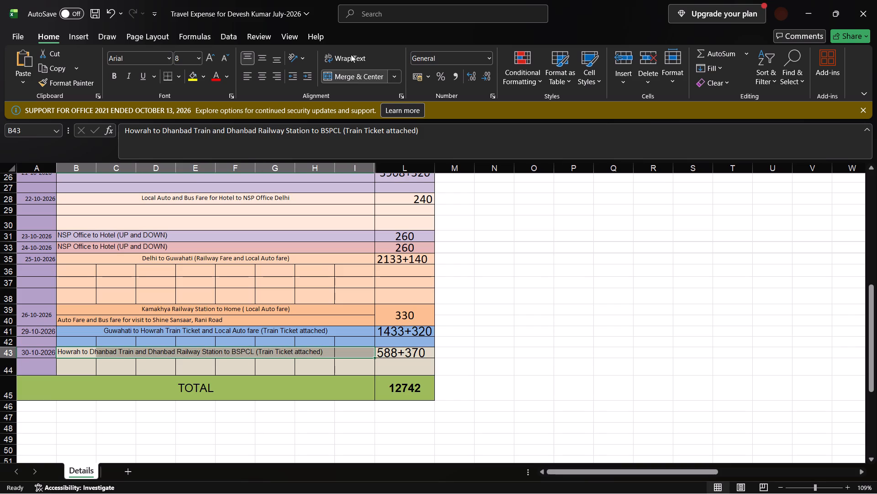
pyautogui.click(355, 74)
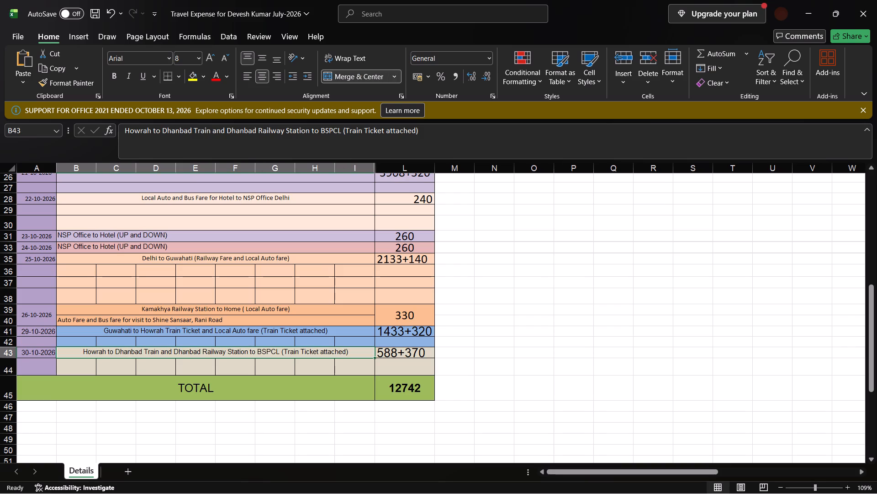
# Left-align all the tour descriptions from row 2 through row 43.
pyautogui.moveTo(311, 353); pyautogui.dragTo(285, 129)
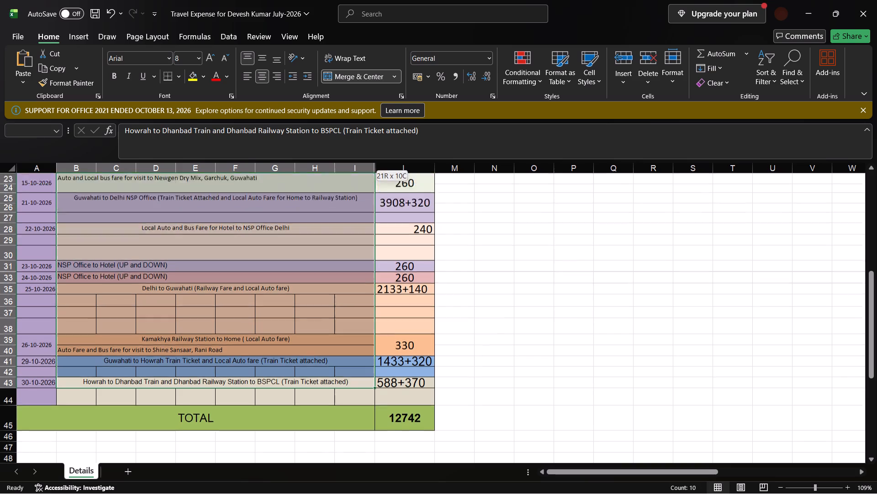
pyautogui.moveTo(285, 129); pyautogui.dragTo(259, 191)
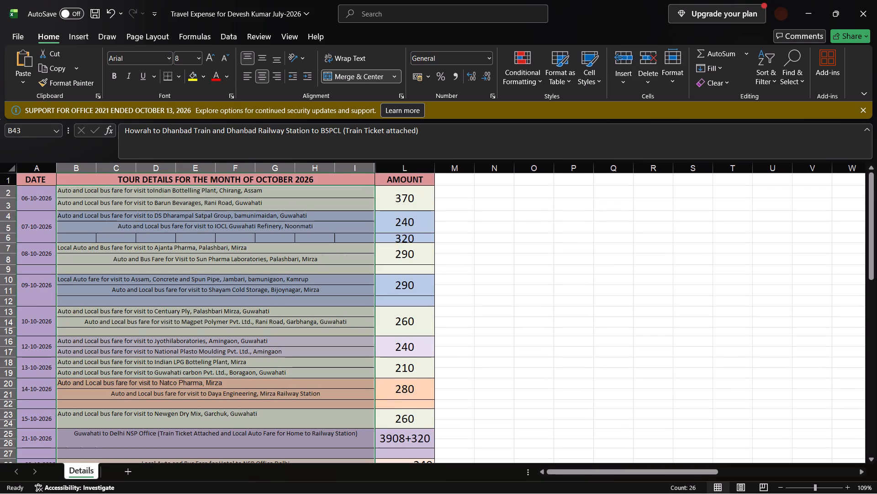
pyautogui.click(250, 74)
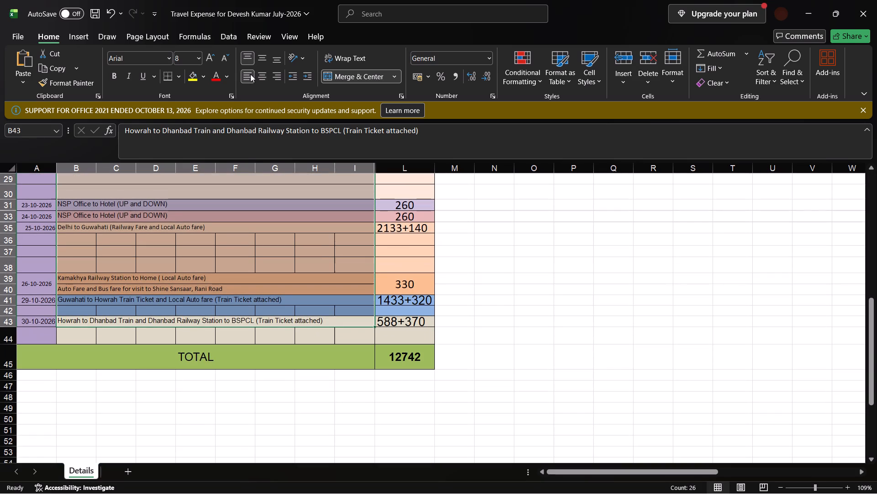
pyautogui.click(519, 360)
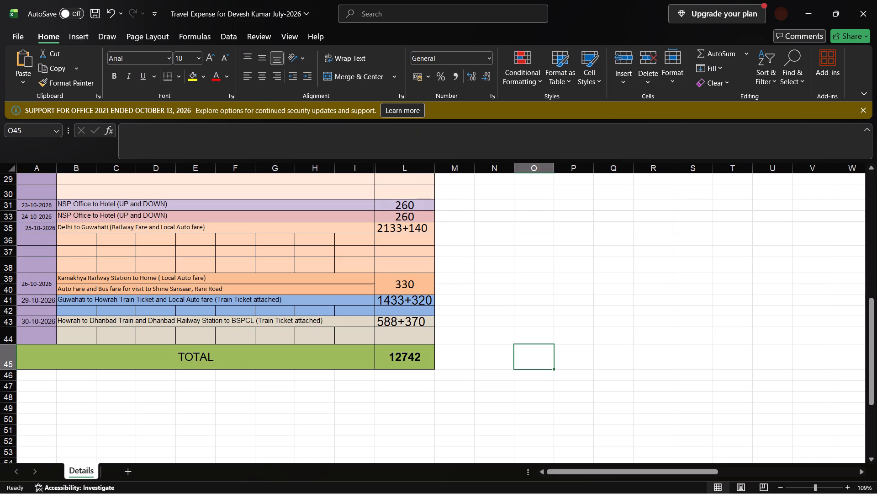
# Review the description alignment and row layout from the end of the expense table back up to its header.
pyautogui.scroll(2, 519, 360)
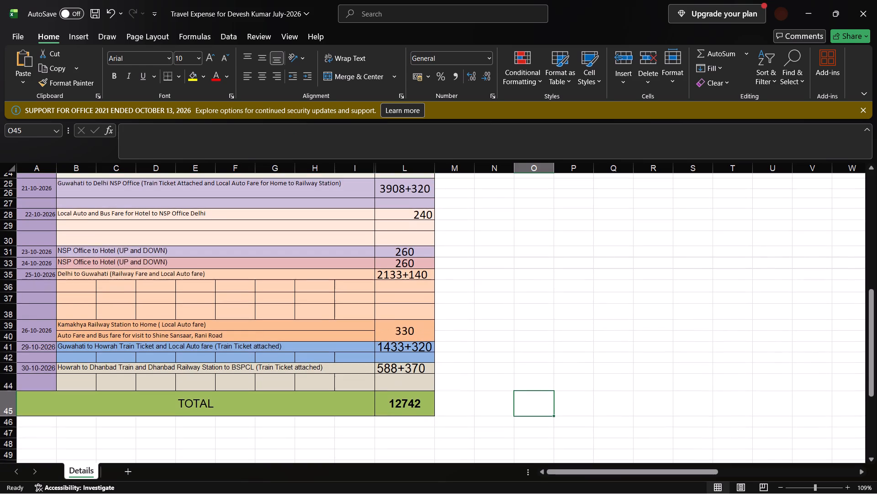
pyautogui.scroll(2, 519, 360)
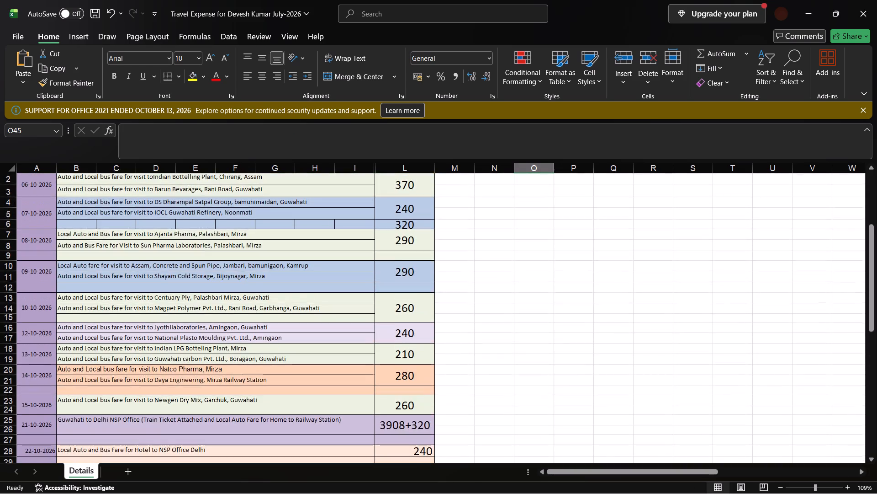
pyautogui.scroll(2, 519, 360)
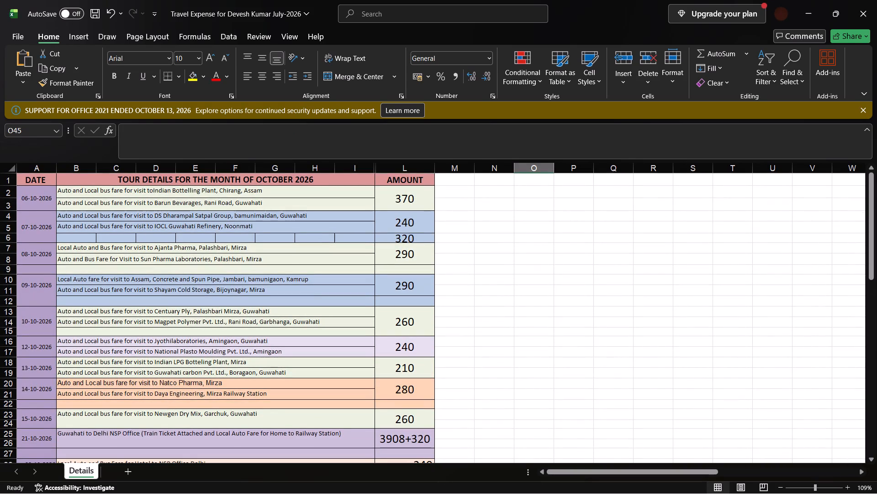
pyautogui.click(234, 302)
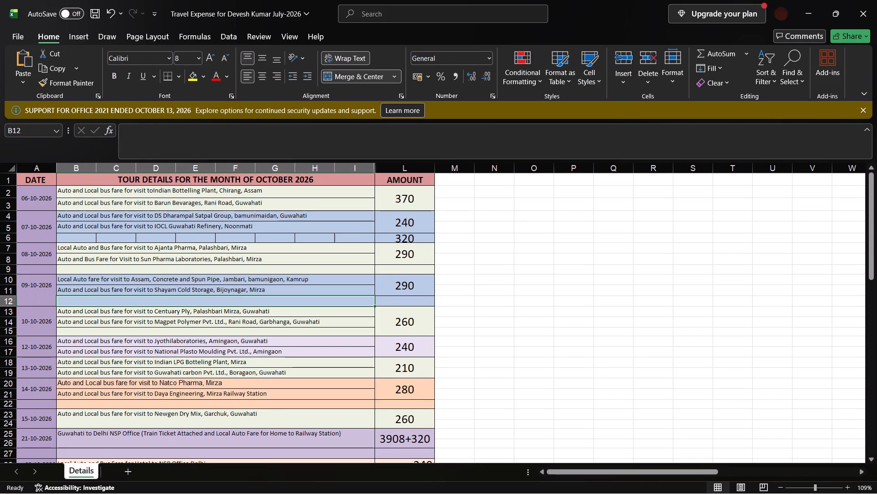
# Unmerge the 07-10-2026 date cell and merge and centre it again across only A4:A5.
pyautogui.click(41, 235)
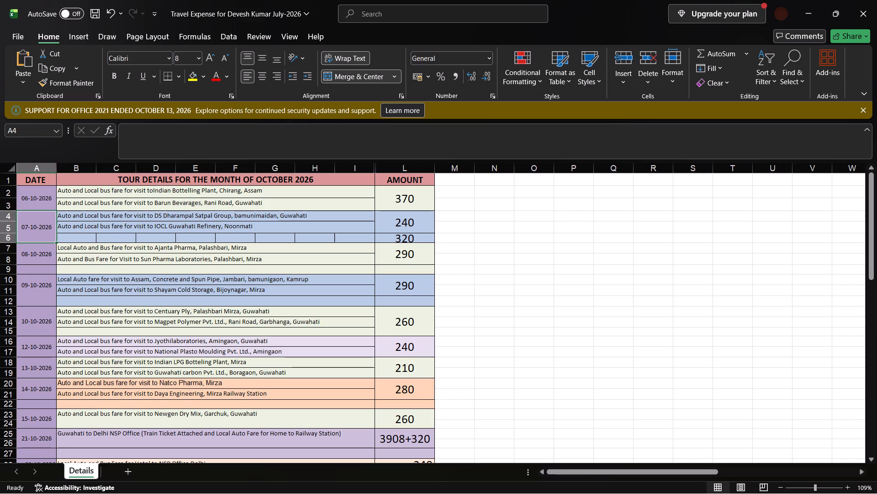
pyautogui.click(333, 71)
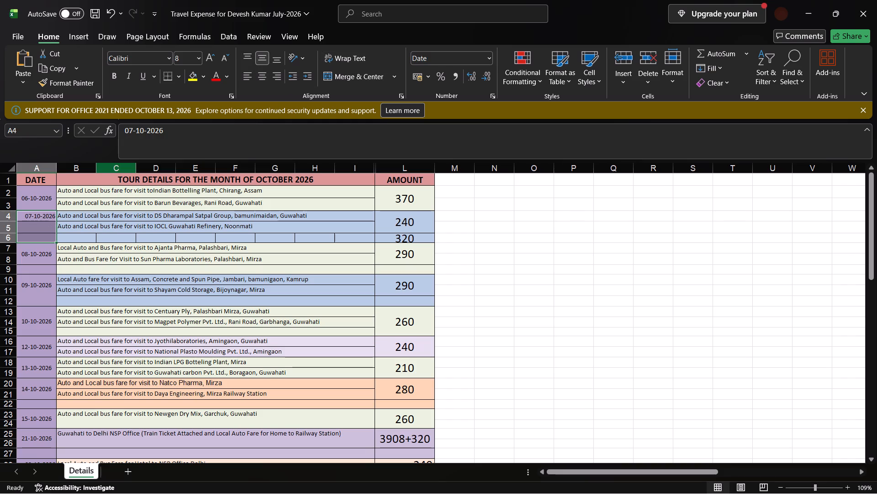
pyautogui.moveTo(38, 220); pyautogui.dragTo(38, 228)
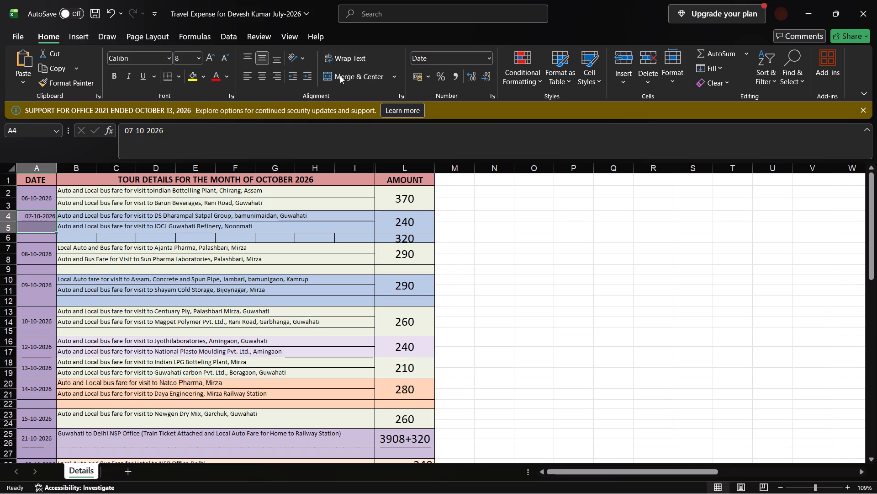
pyautogui.click(340, 75)
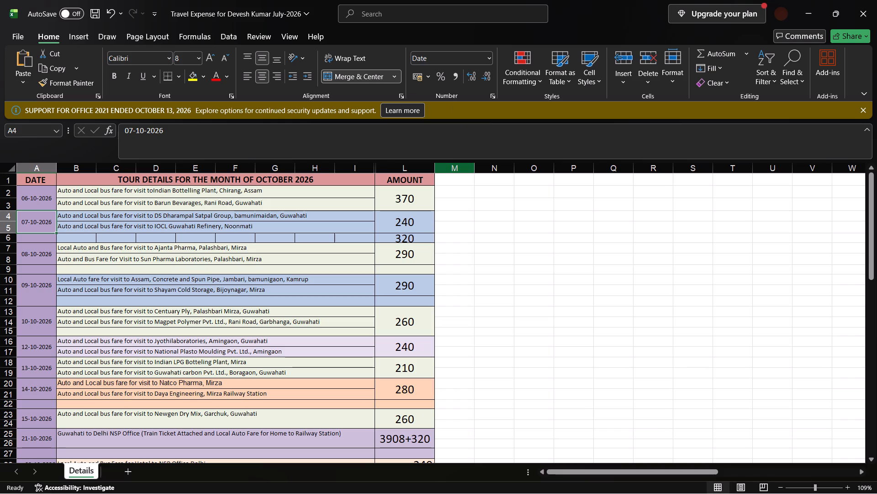
# Clear the leftover amount from cell L6 in the empty row below the 07-10-2026 entry.
pyautogui.click(400, 242)
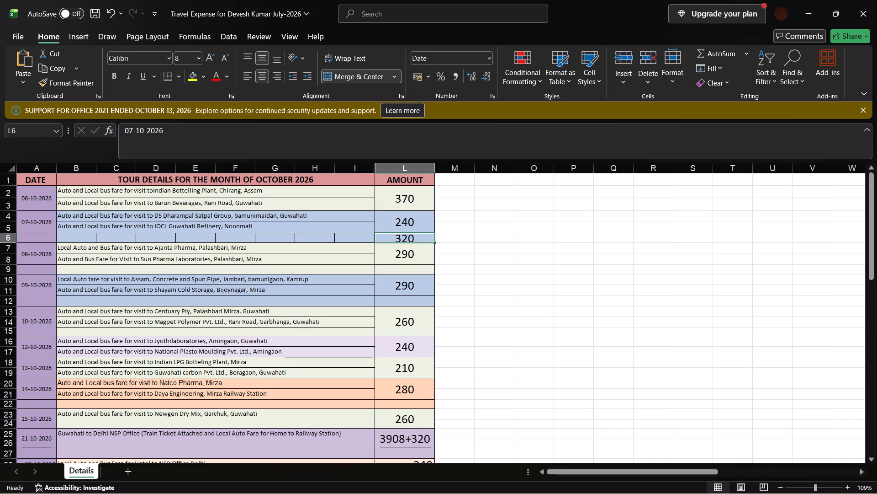
pyautogui.press('Delete')
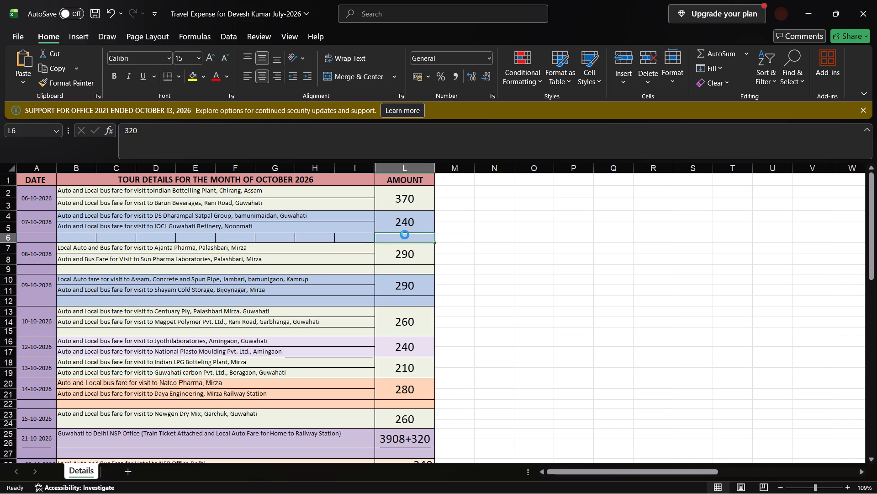
pyautogui.click(523, 270)
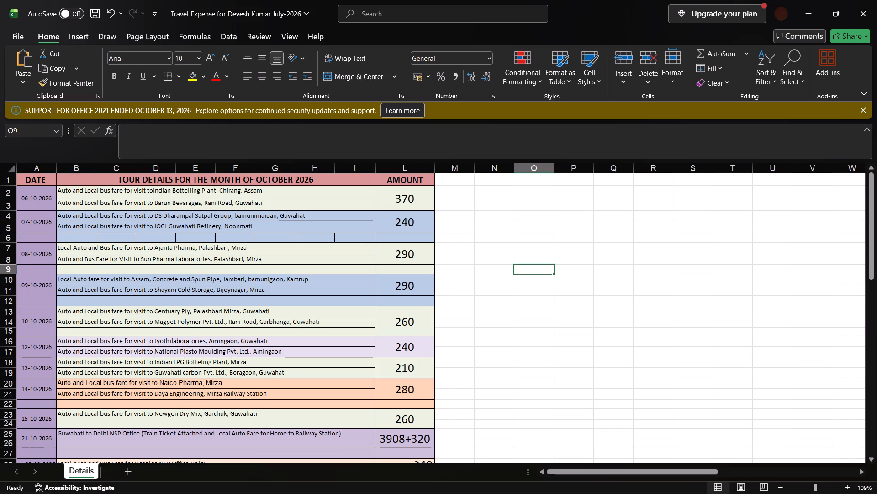
# Apply all borders to the merged 09-10-2026 date cell in rows 10 and 11.
pyautogui.click(37, 294)
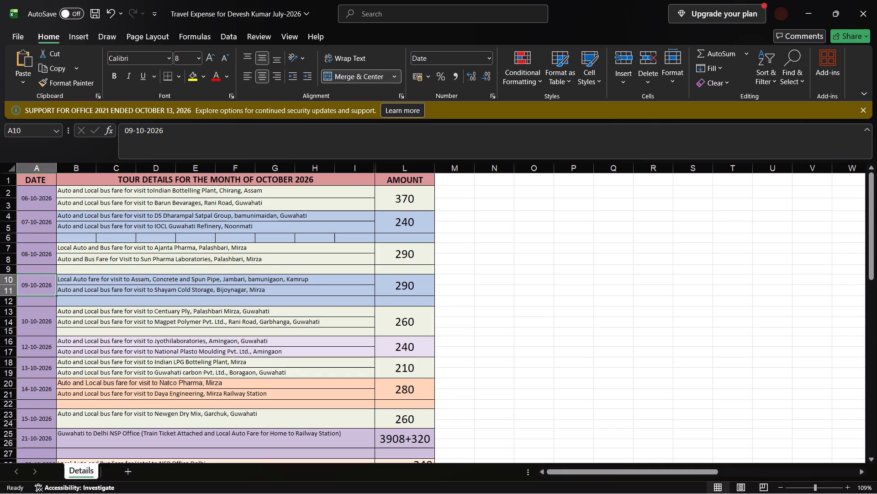
pyautogui.click(396, 11)
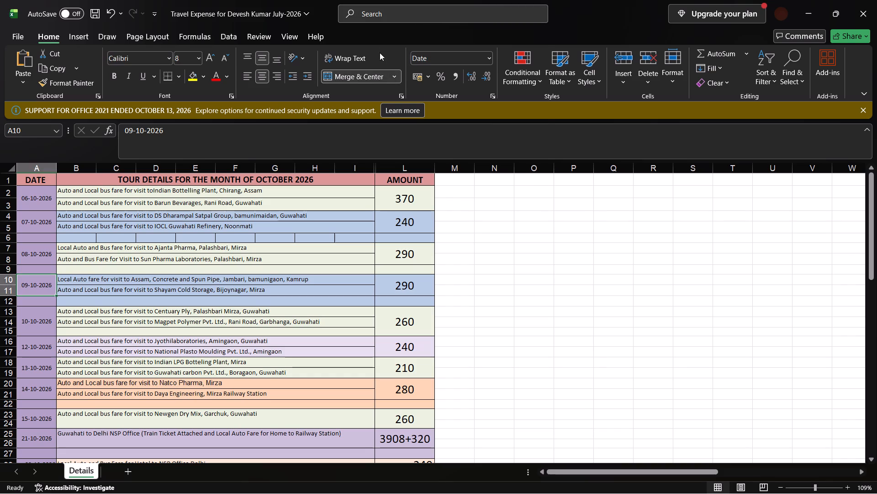
pyautogui.click(395, 53)
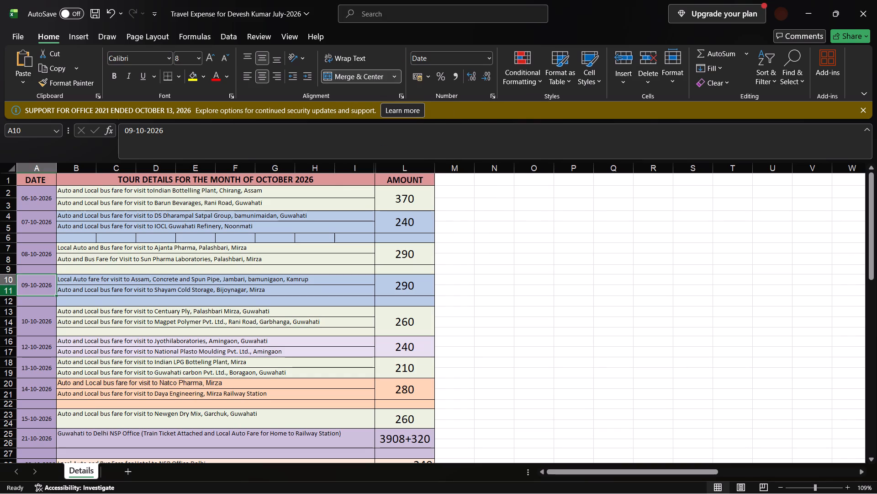
# Unmerge the 10-10-2026 date cell and merge and centre it again across only A13:A14.
pyautogui.click(33, 327)
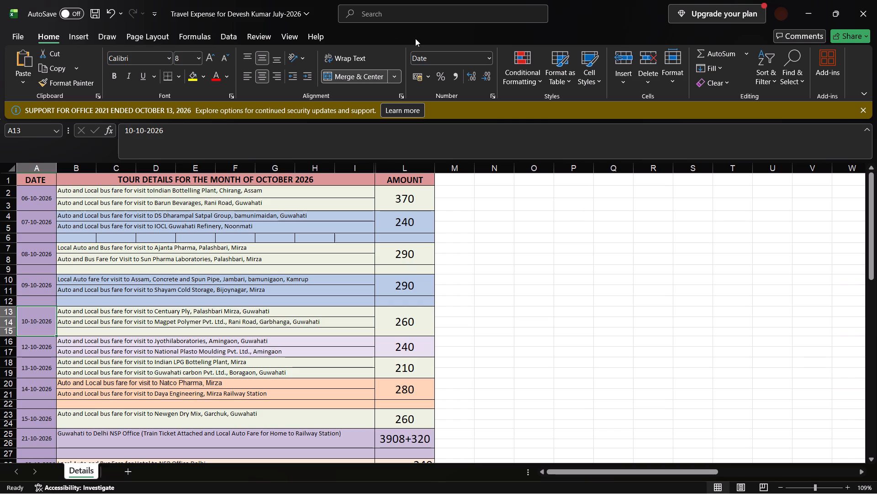
pyautogui.click(349, 78)
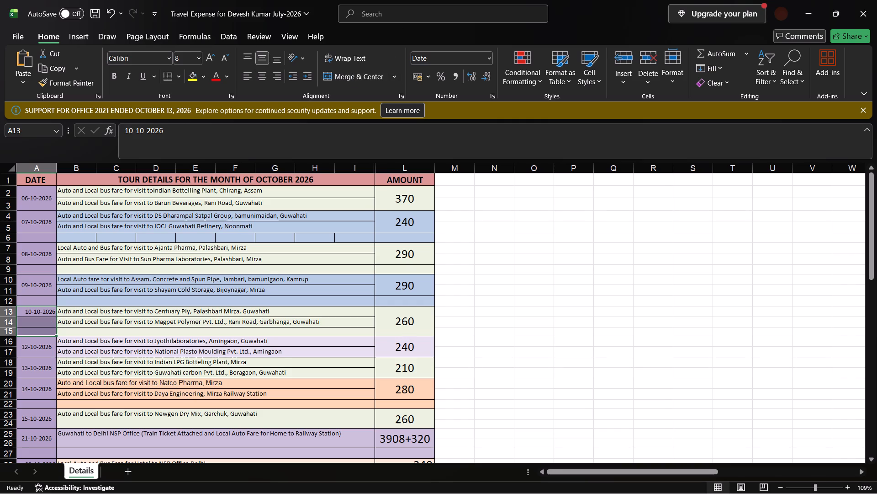
pyautogui.moveTo(37, 312); pyautogui.dragTo(37, 319)
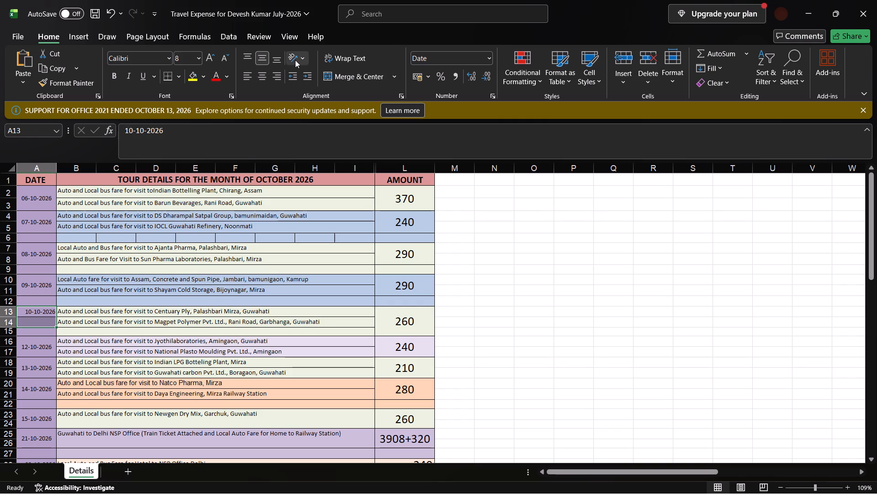
pyautogui.click(350, 82)
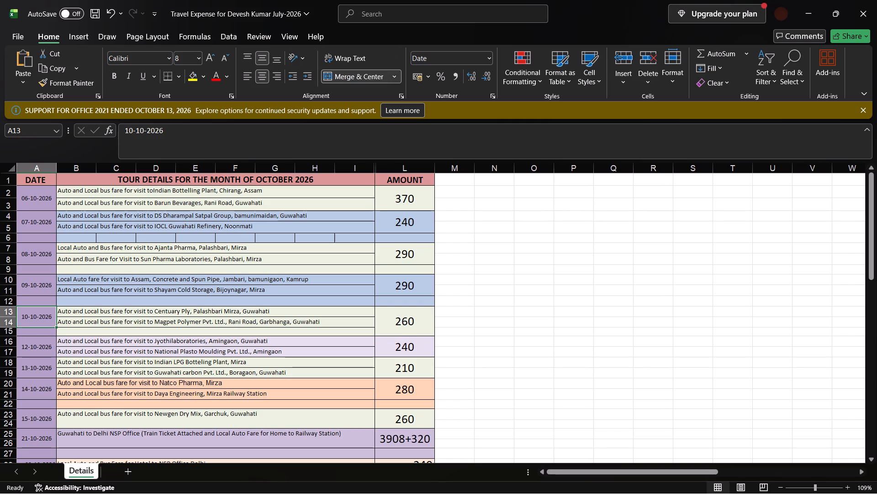
pyautogui.click(578, 238)
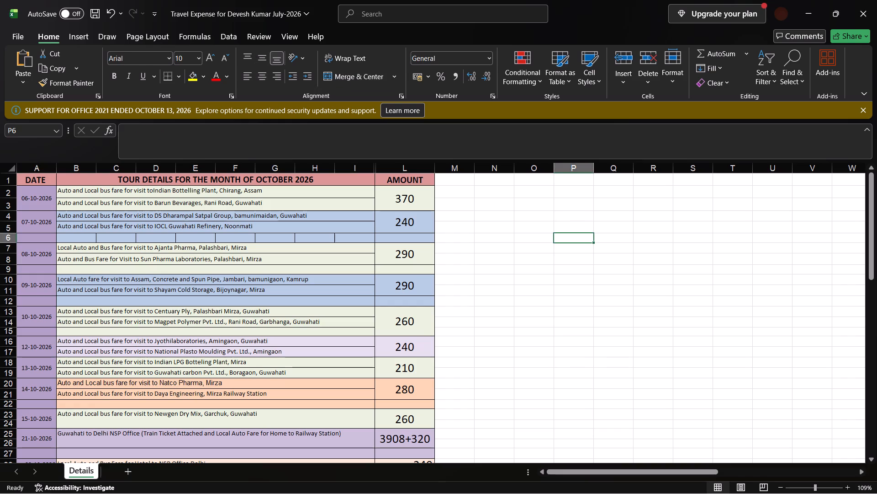
# Unmerge the amount cell of the 10-10-2026 entry and merge and centre it again across only L13:L14.
pyautogui.click(388, 333)
pyautogui.click(358, 72)
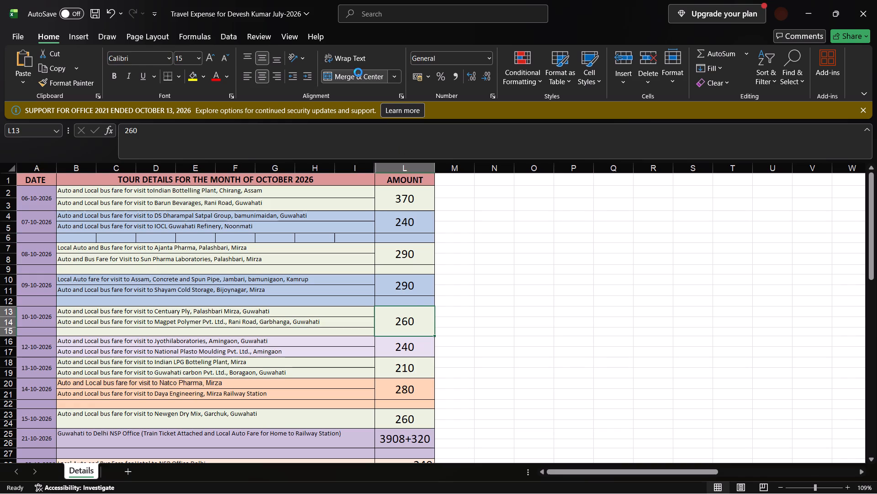
pyautogui.moveTo(418, 326); pyautogui.dragTo(418, 323)
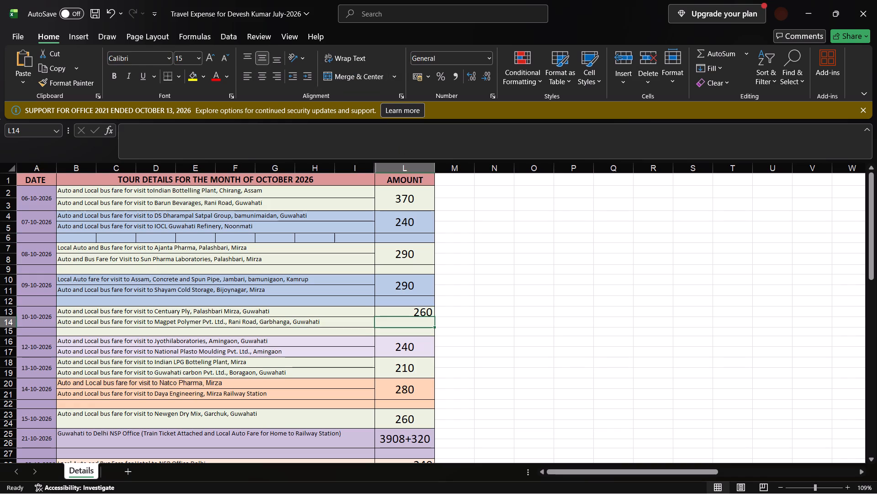
pyautogui.moveTo(418, 323); pyautogui.dragTo(420, 310)
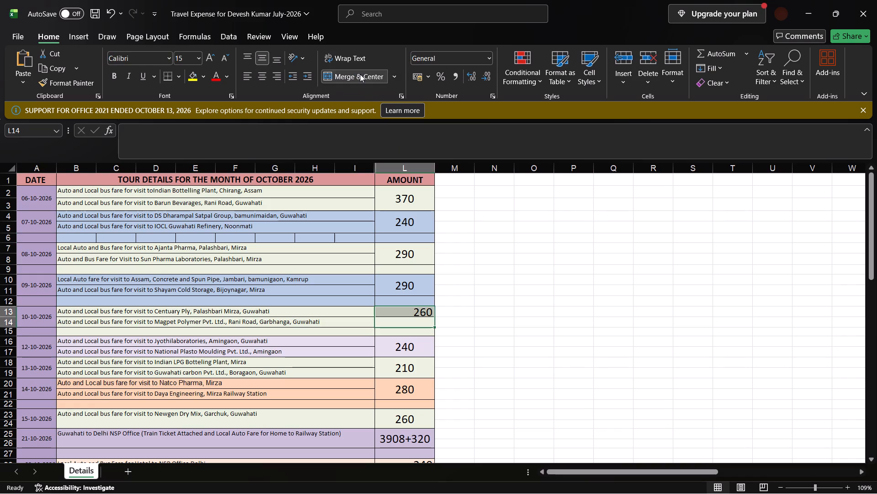
pyautogui.click(360, 74)
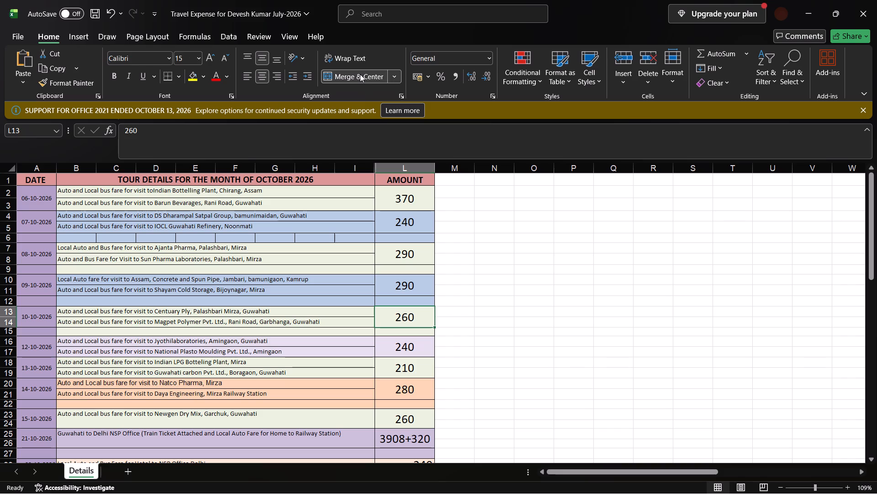
# Unmerge the description and date cells of the 21-10-2026 entry in rows 25 and 26.
pyautogui.scroll(-1, 348, 94)
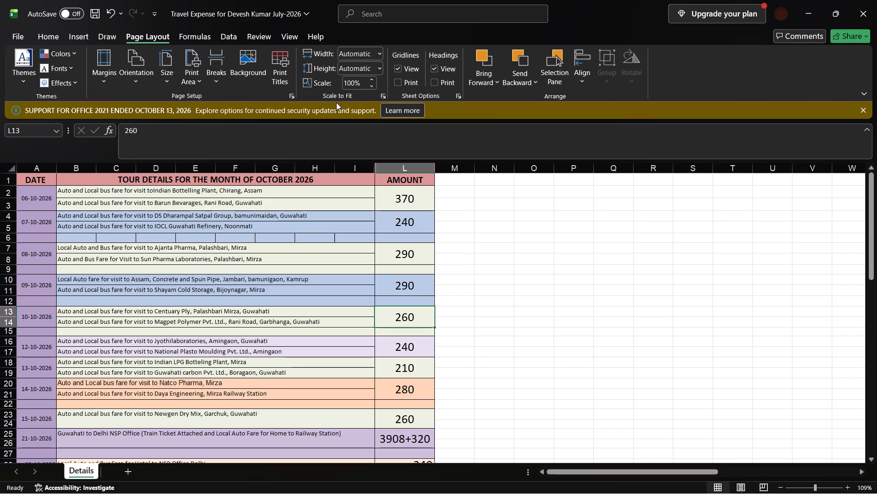
pyautogui.scroll(-1, 188, 392)
pyautogui.click(122, 357)
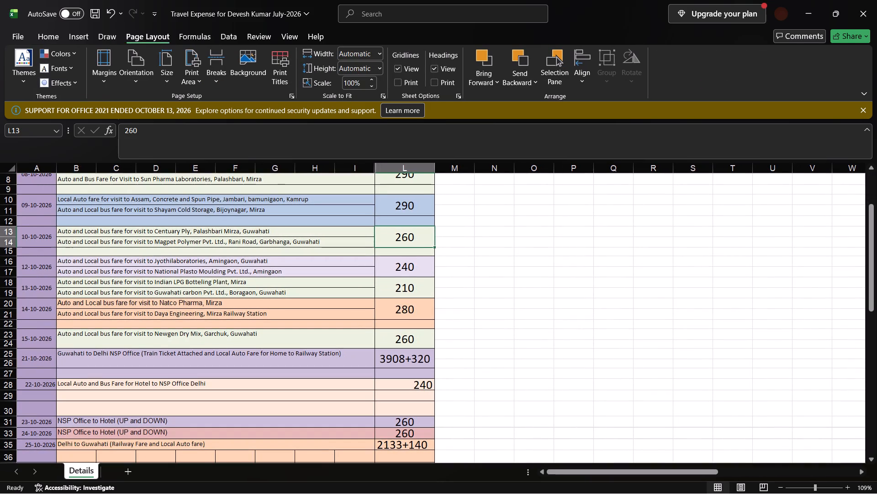
pyautogui.click(49, 36)
pyautogui.click(351, 78)
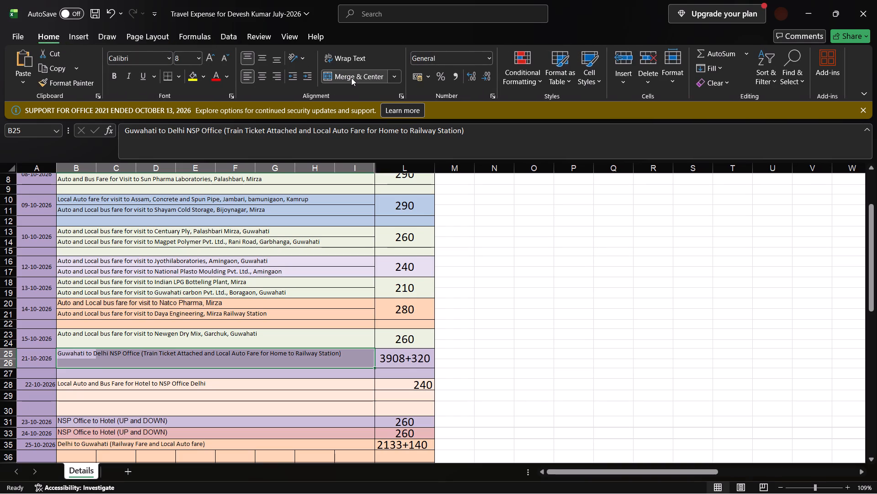
pyautogui.click(39, 362)
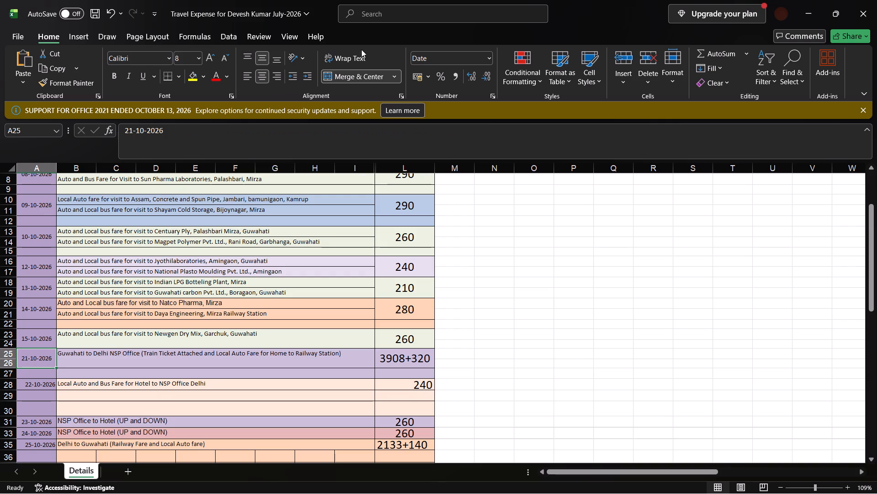
pyautogui.click(340, 71)
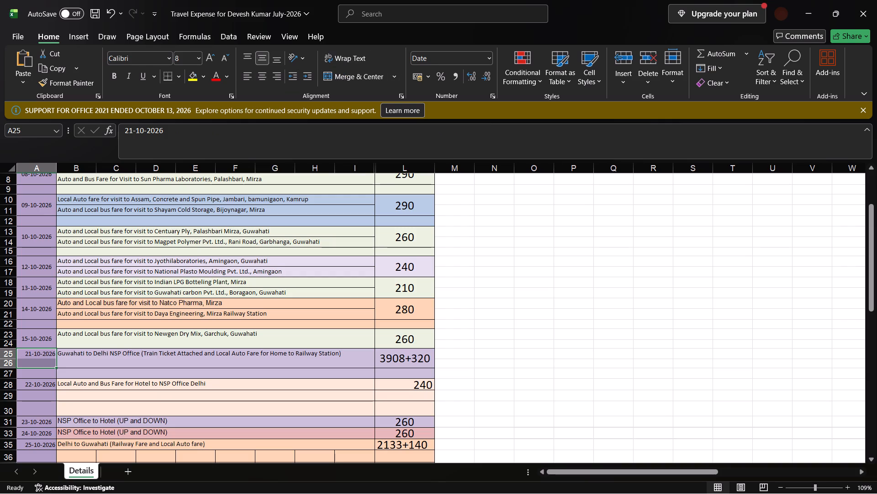
# Merge and centre the Guwahati to Delhi description across only B25:I25 in the 21-10-2026 entry.
pyautogui.click(95, 351)
pyautogui.moveTo(79, 355); pyautogui.dragTo(368, 360)
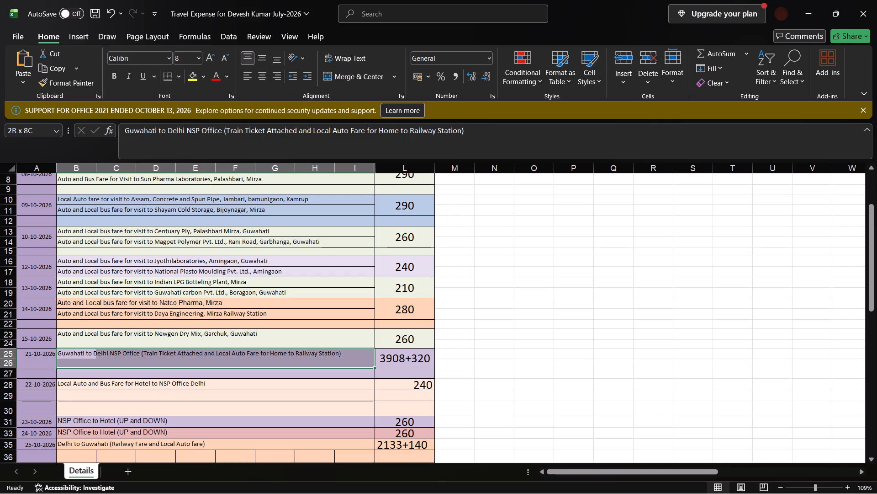
pyautogui.moveTo(368, 360); pyautogui.dragTo(366, 355)
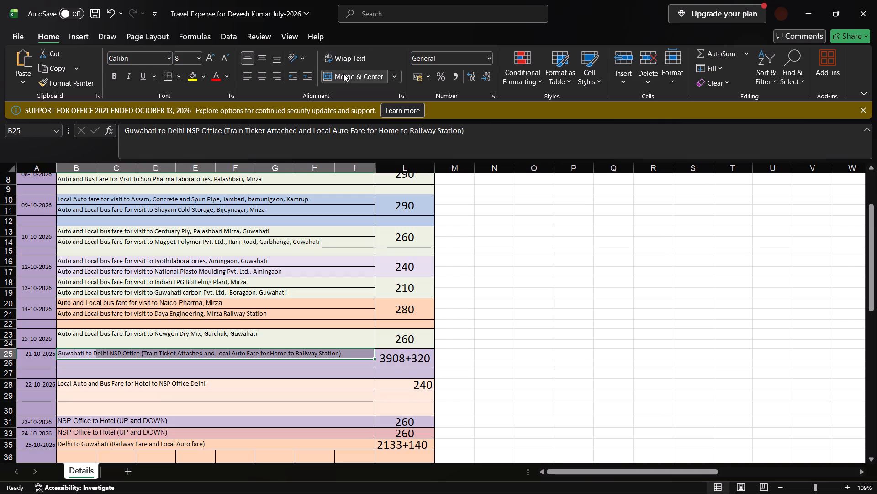
pyautogui.click(343, 74)
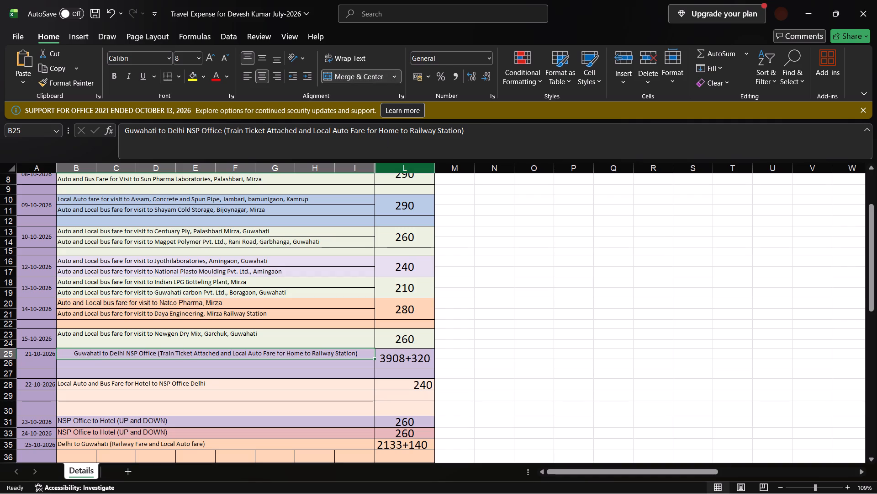
# Unmerge the amount cell of the 21-10-2026 entry in L25:L26.
pyautogui.click(407, 358)
pyautogui.click(357, 75)
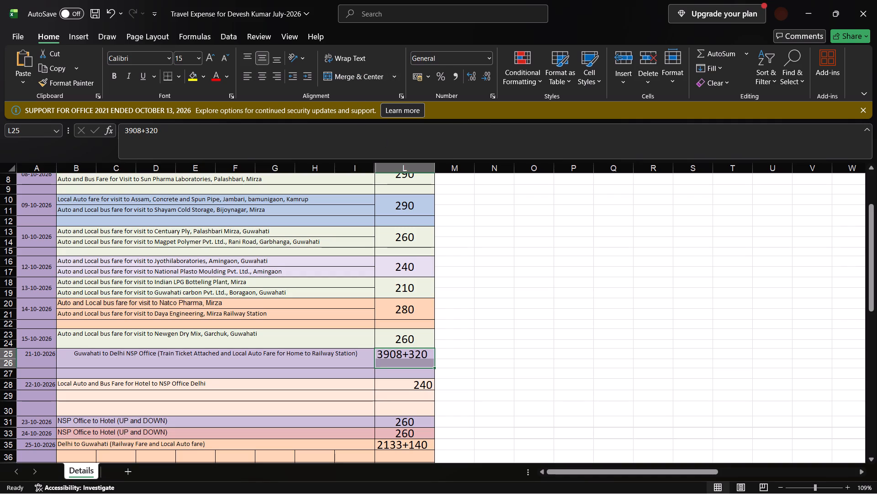
# Apply all borders to the 21-10-2026 entry from the date through the amount column in rows 25 and 26.
pyautogui.moveTo(35, 356); pyautogui.dragTo(396, 364)
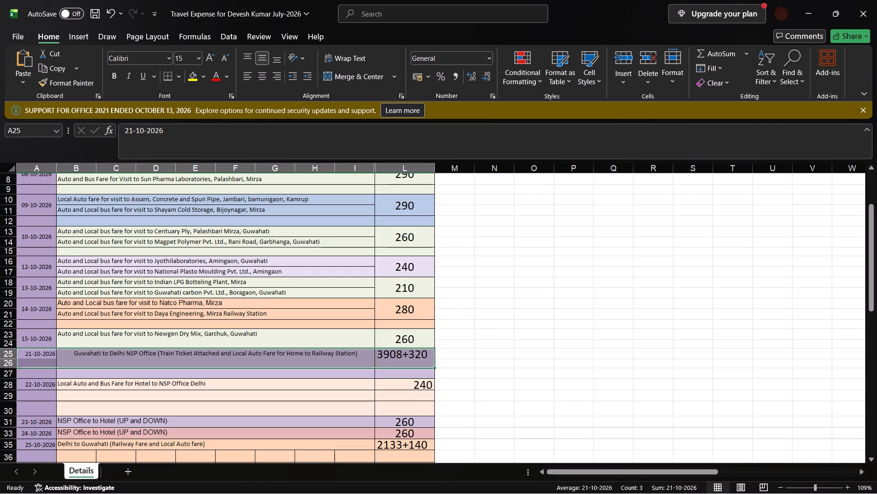
pyautogui.click(421, 18)
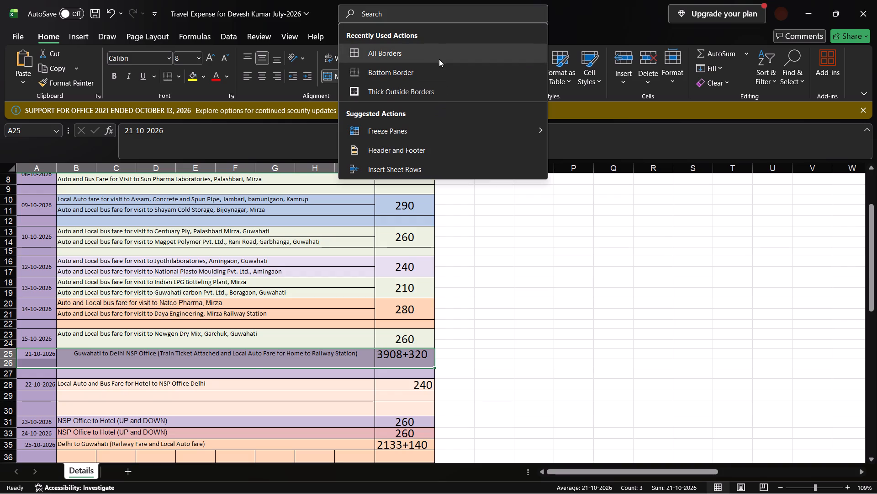
pyautogui.click(431, 58)
pyautogui.click(516, 304)
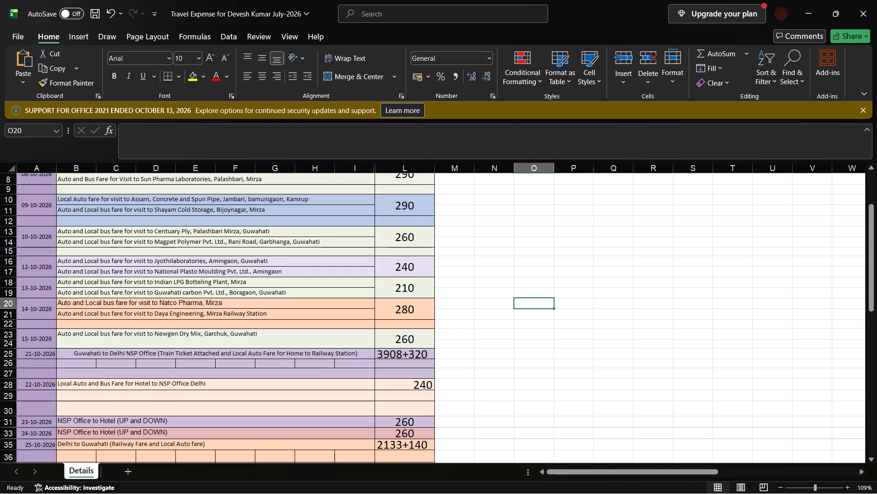
# Review the expense table from the 08-10-2026 entry down to the TOTAL row for remaining layout problems.
pyautogui.scroll(-1, 331, 363)
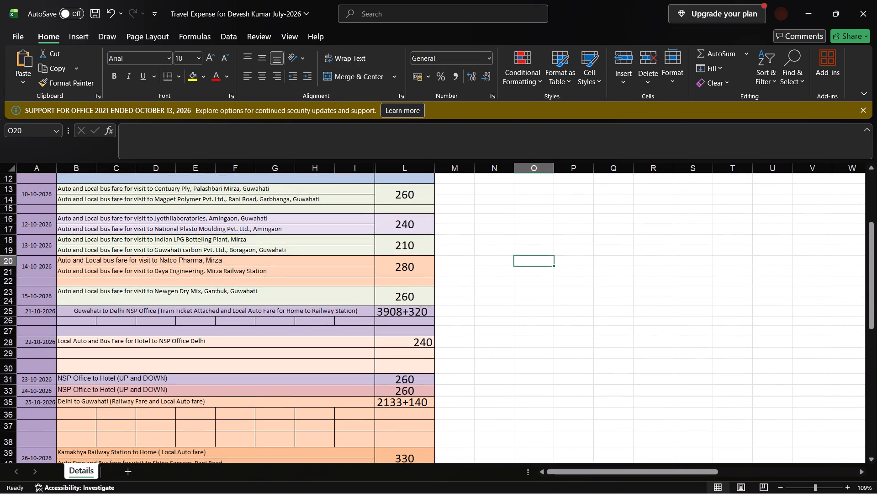
pyautogui.scroll(-1, 331, 363)
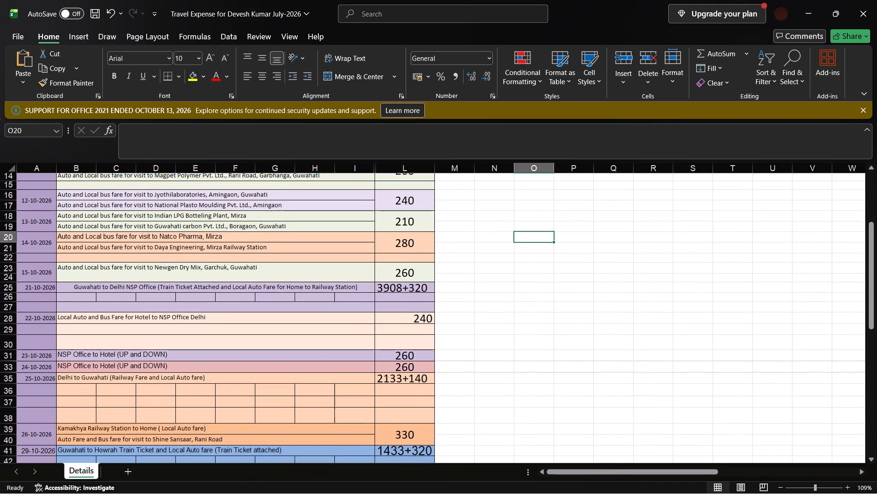
pyautogui.scroll(-1, 331, 363)
pyautogui.scroll(-1, 39, 419)
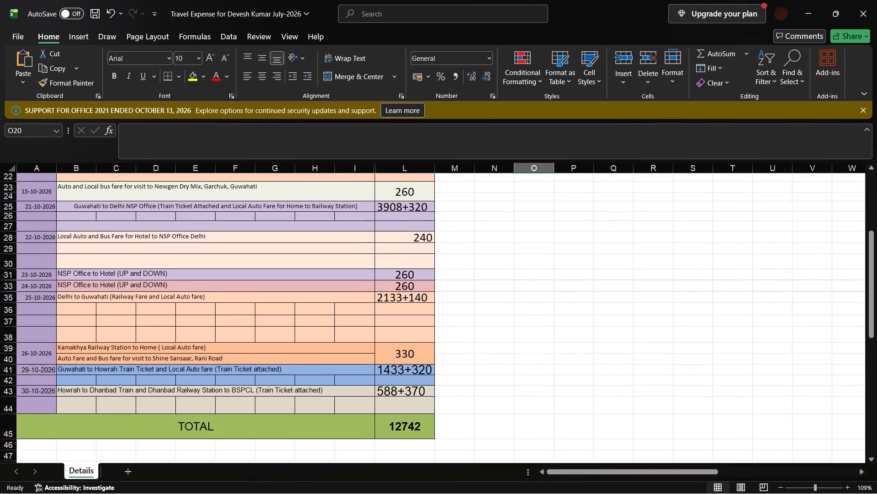
pyautogui.scroll(-1, 39, 419)
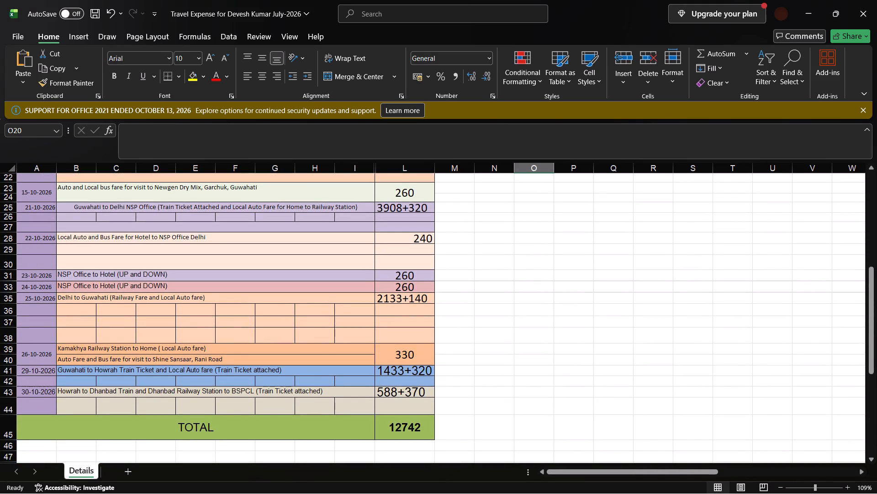
pyautogui.click(446, 246)
pyautogui.scroll(5, 446, 246)
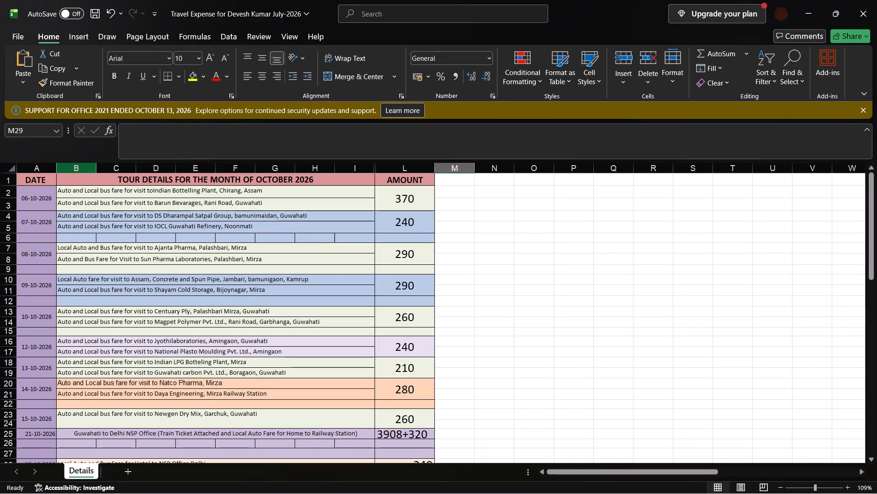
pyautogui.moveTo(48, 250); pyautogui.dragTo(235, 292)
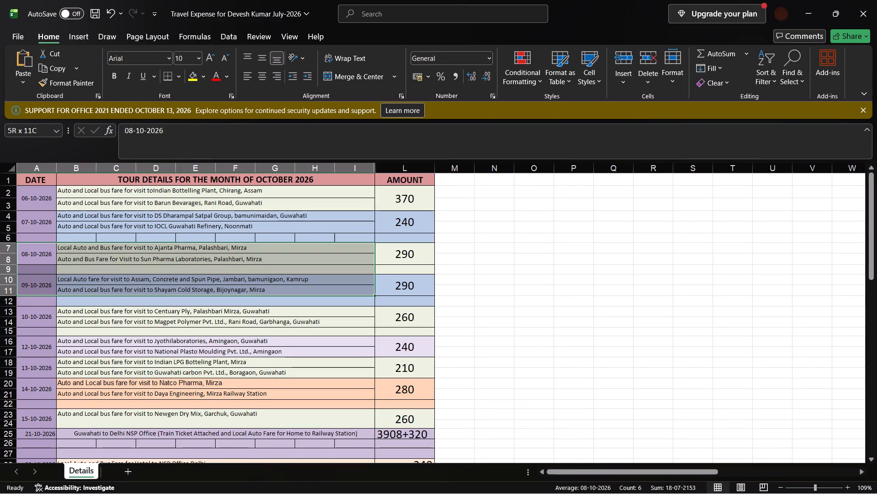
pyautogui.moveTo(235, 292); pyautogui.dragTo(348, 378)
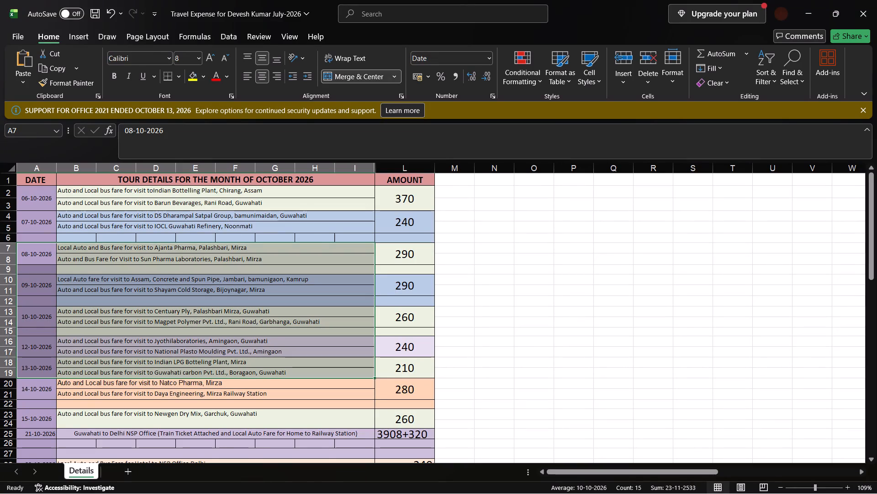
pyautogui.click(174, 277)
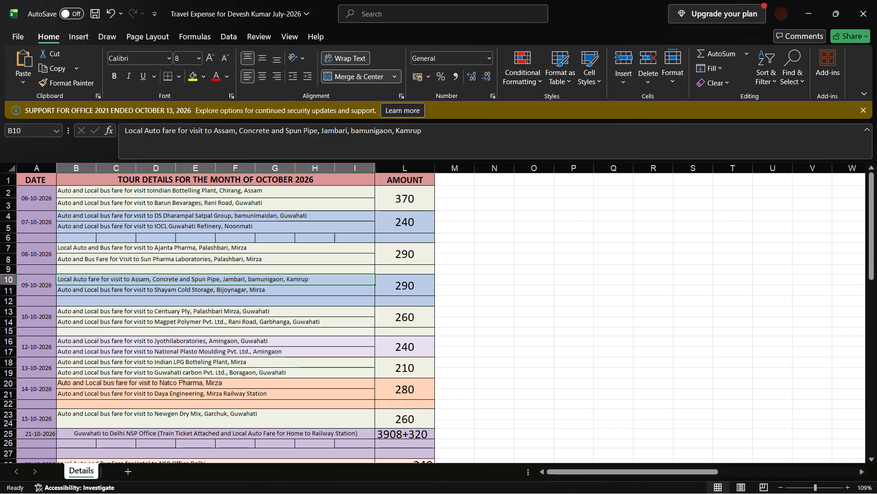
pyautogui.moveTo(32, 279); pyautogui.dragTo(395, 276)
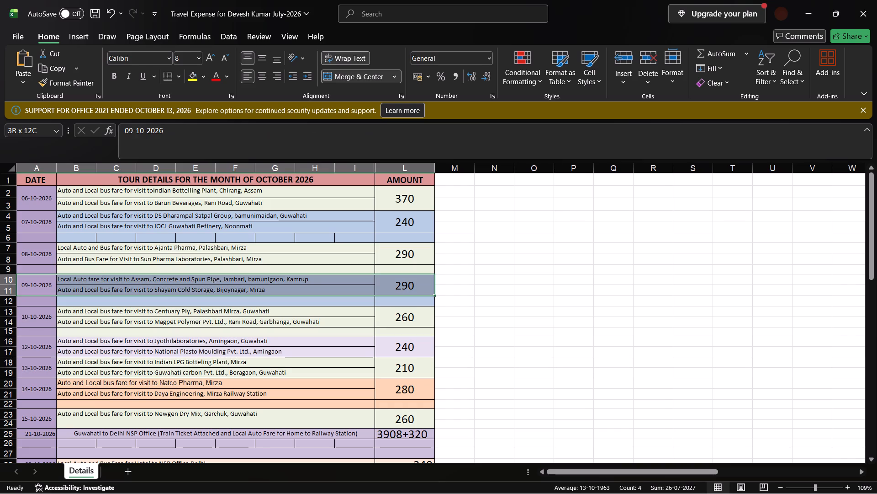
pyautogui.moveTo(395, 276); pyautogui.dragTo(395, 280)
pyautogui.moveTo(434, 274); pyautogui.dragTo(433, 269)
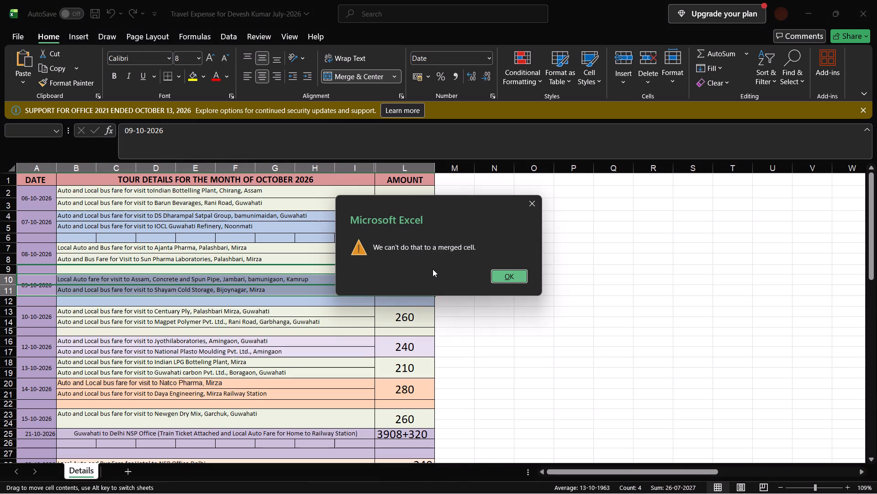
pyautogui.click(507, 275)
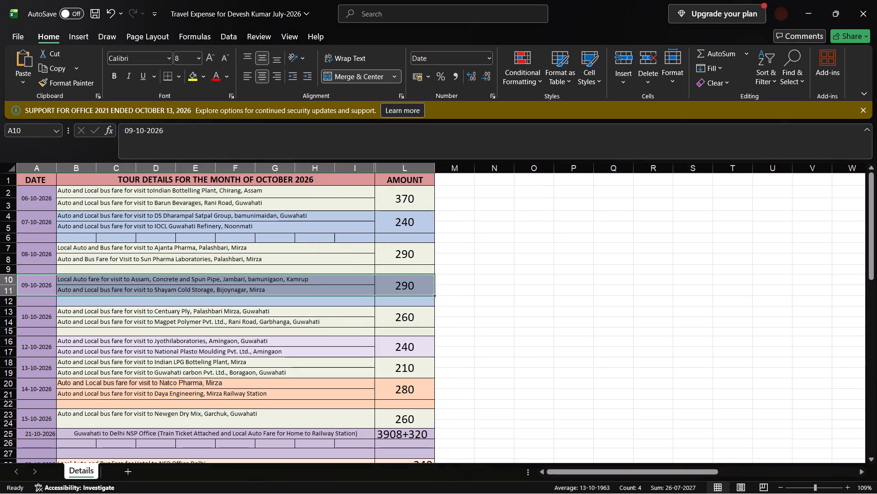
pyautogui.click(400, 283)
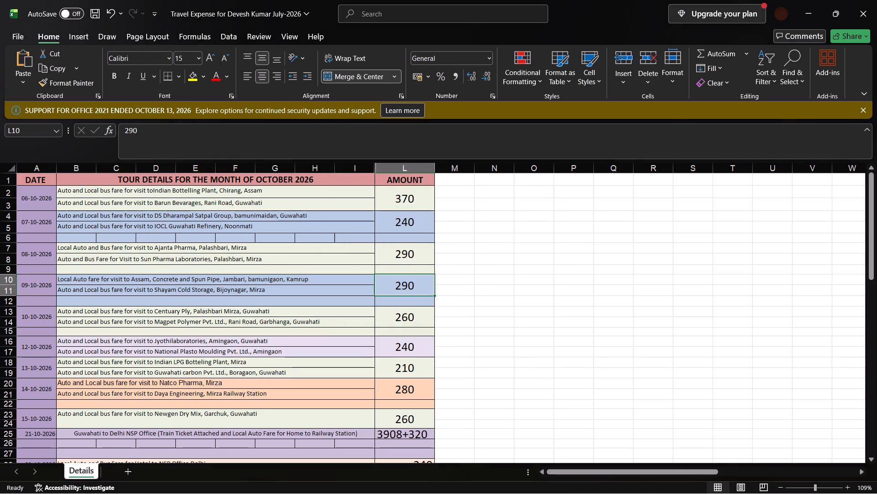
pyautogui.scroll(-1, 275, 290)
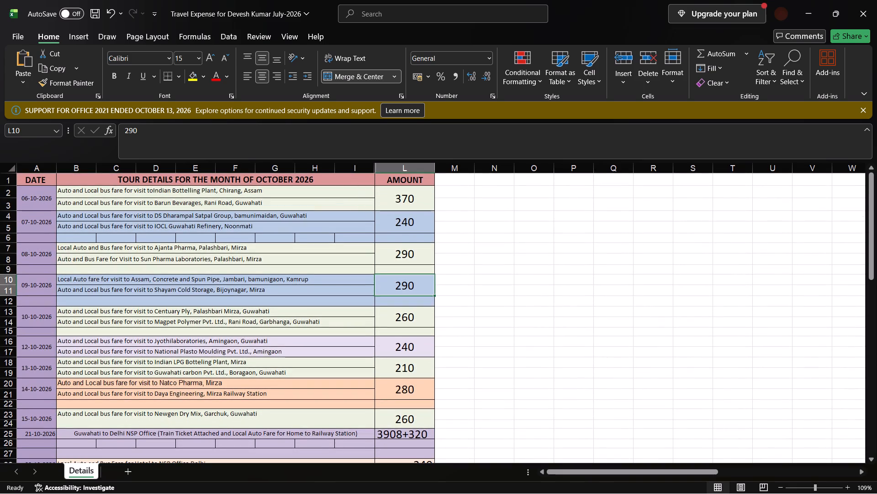
# Merge and centre the blank description cells in B6:I6 and in B26:I26.
pyautogui.moveTo(75, 240); pyautogui.dragTo(293, 242)
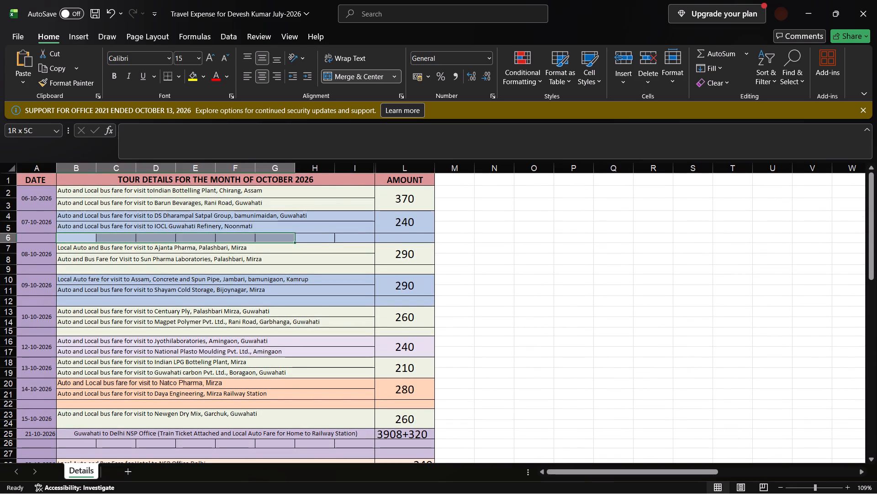
pyautogui.moveTo(293, 242); pyautogui.dragTo(350, 238)
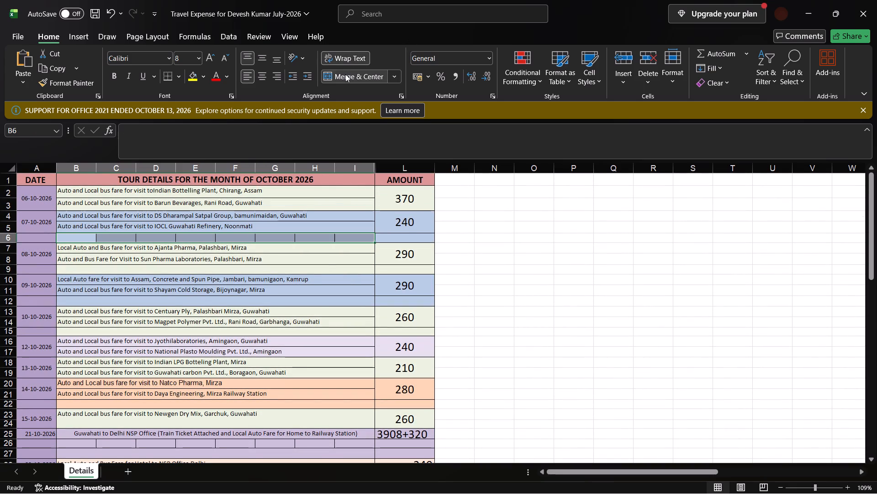
pyautogui.click(345, 74)
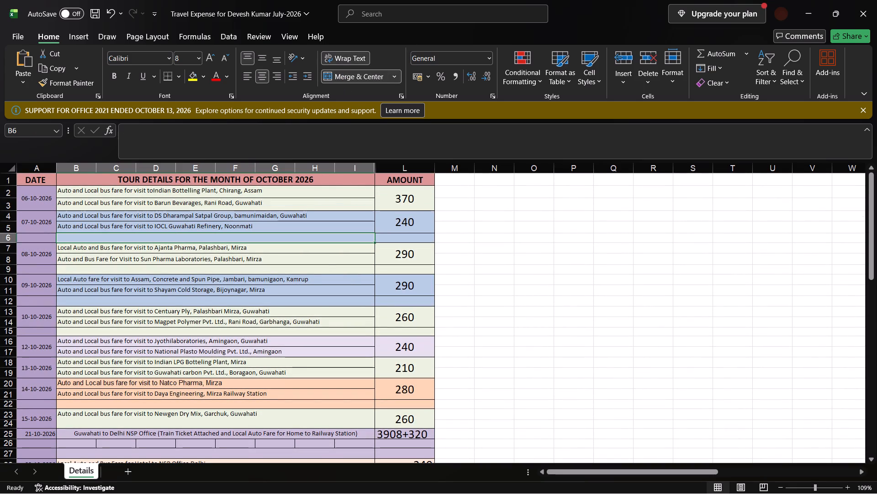
pyautogui.moveTo(75, 444); pyautogui.dragTo(339, 443)
pyautogui.click(344, 81)
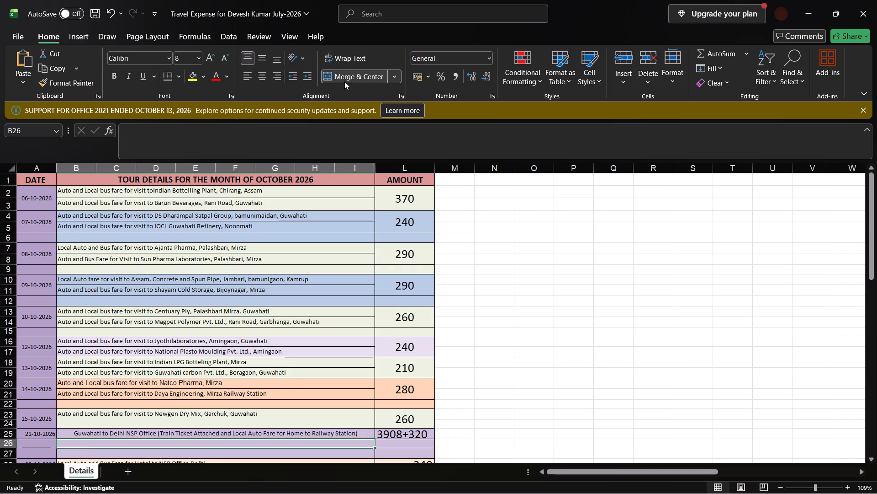
# Move the 08-10-2026 date up into A6 by merging A6:A8 and unmerging it again.
pyautogui.moveTo(39, 240); pyautogui.dragTo(38, 247)
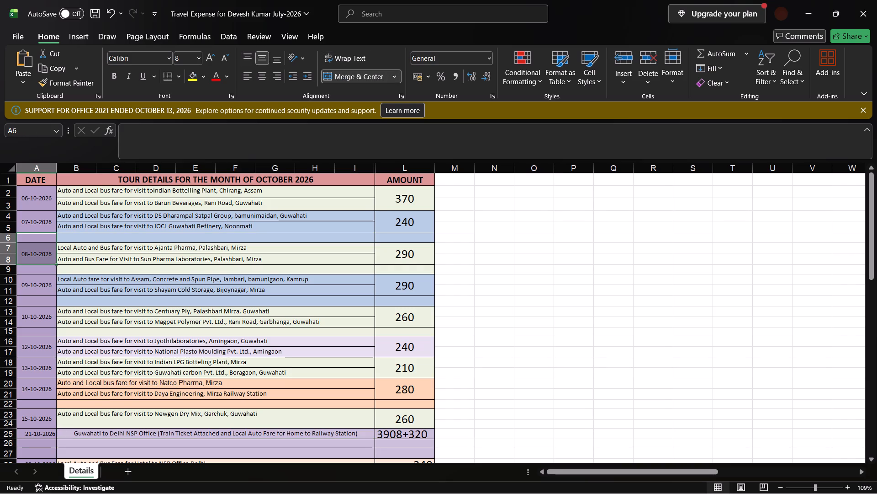
pyautogui.click(351, 78)
pyautogui.click(351, 78)
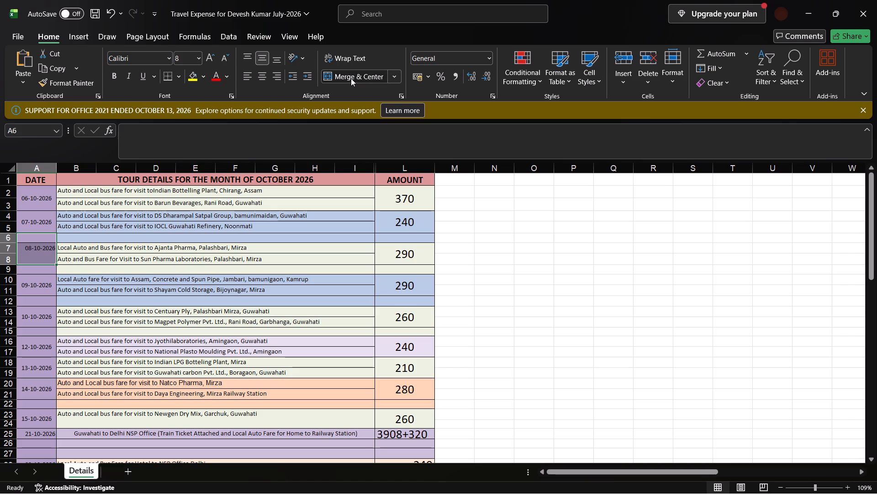
pyautogui.click(351, 78)
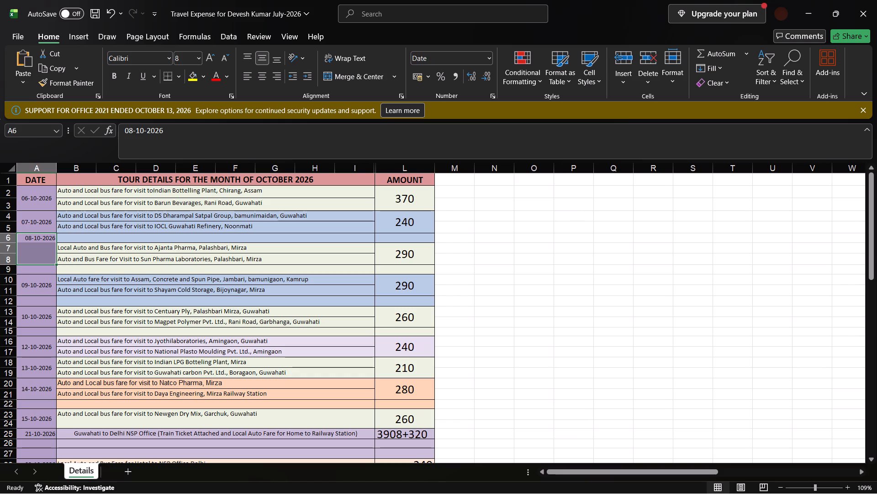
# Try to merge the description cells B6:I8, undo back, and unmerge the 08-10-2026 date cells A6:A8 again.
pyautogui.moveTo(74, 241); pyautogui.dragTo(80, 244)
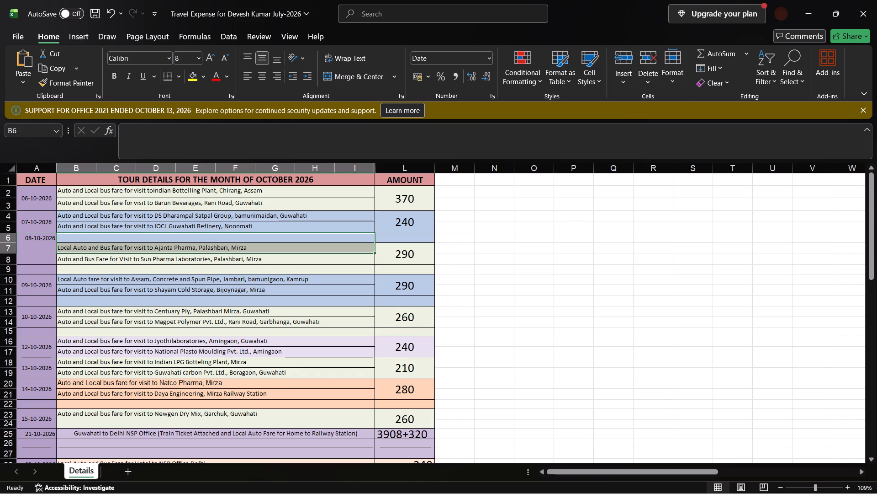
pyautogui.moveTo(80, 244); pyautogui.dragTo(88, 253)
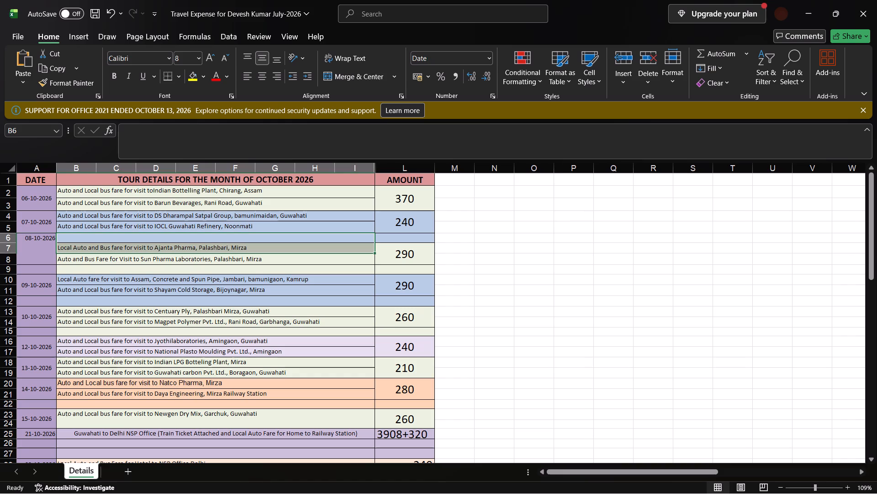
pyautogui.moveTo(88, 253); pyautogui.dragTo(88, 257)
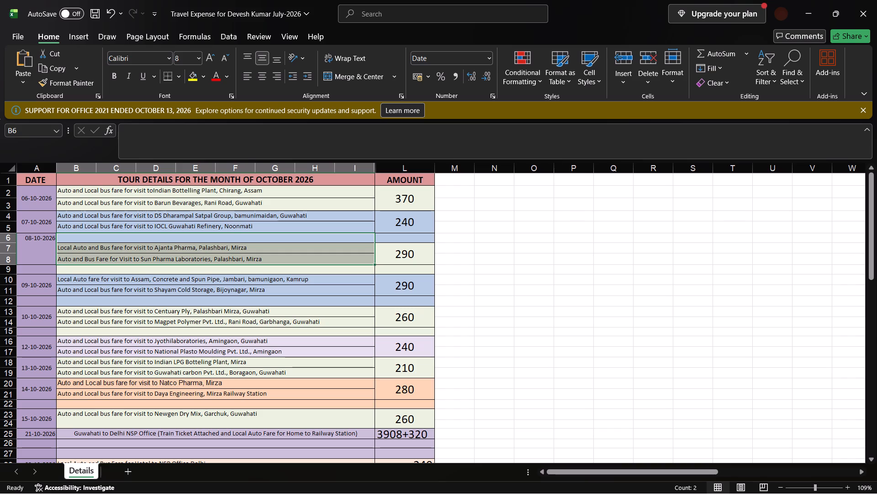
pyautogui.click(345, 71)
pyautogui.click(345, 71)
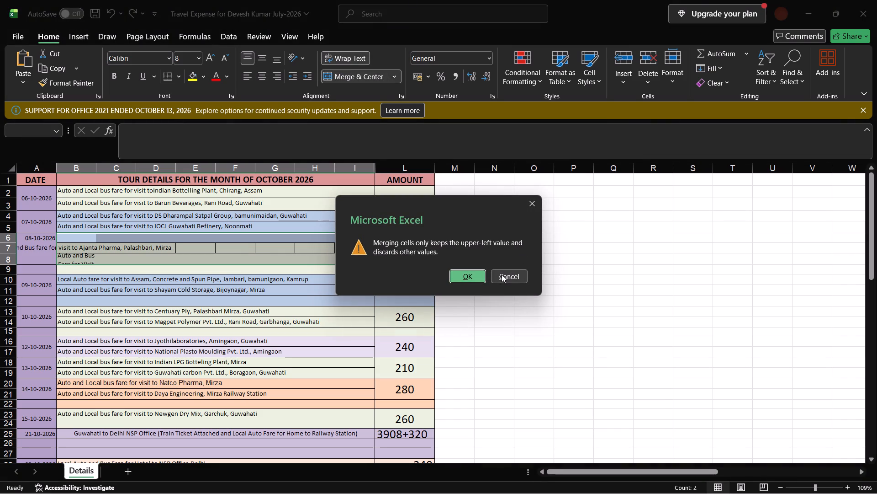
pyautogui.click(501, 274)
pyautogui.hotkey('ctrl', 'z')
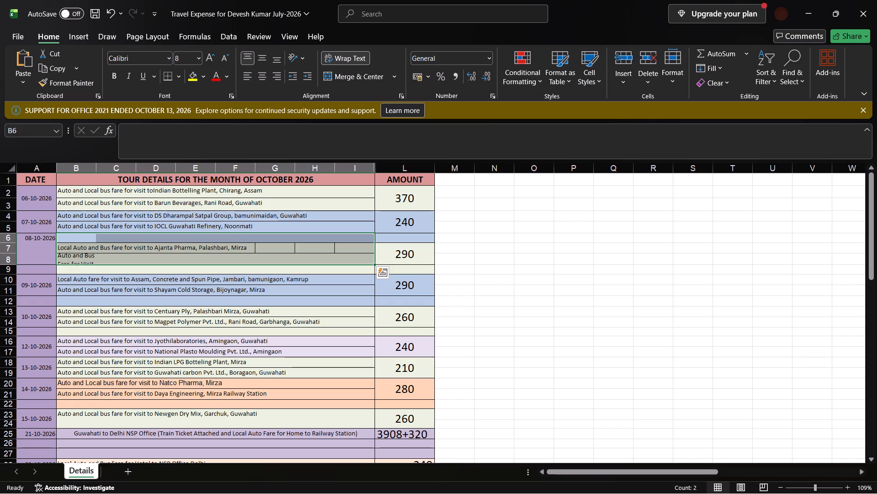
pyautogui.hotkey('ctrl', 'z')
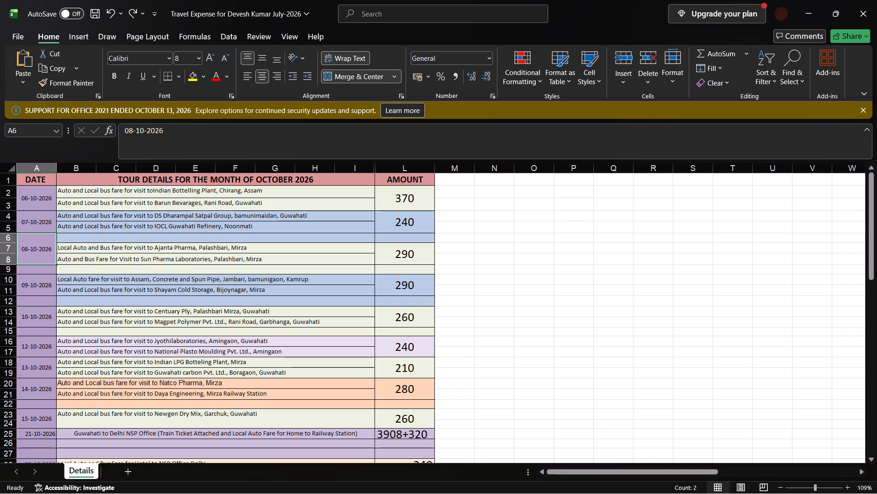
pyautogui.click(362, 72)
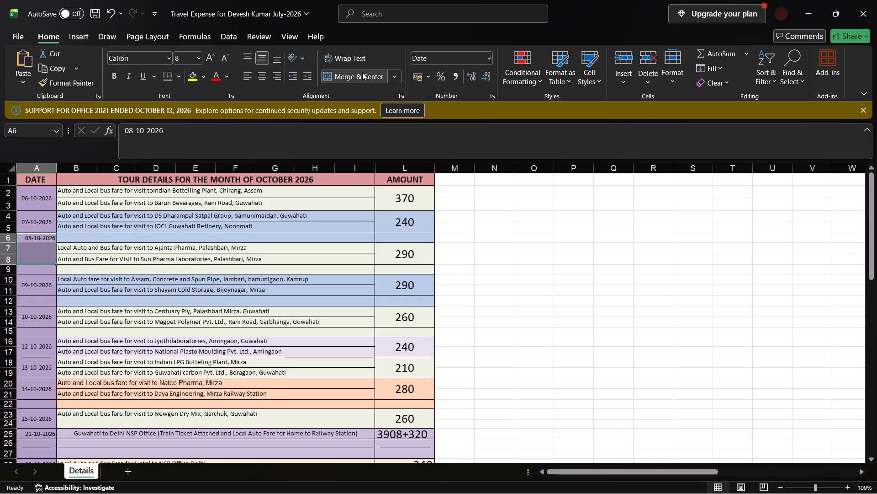
# Merge and centre the 08-10-2026 date across A6:A7.
pyautogui.click(107, 233)
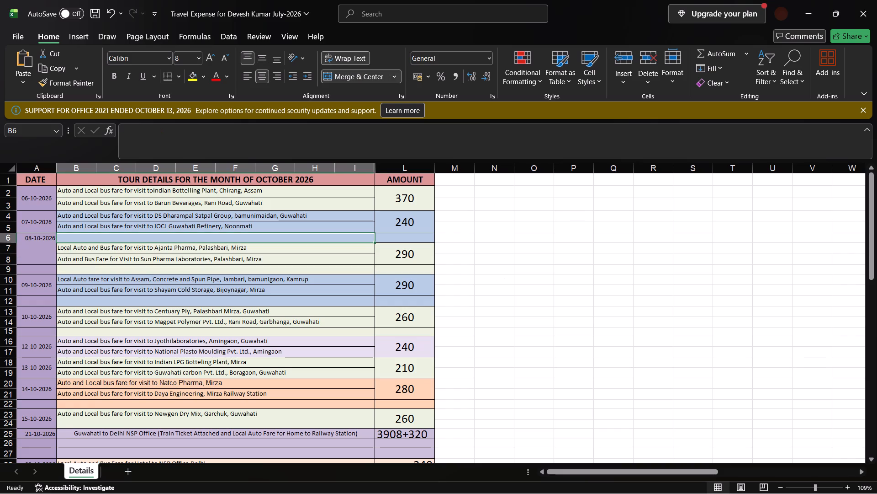
pyautogui.moveTo(42, 237); pyautogui.dragTo(43, 245)
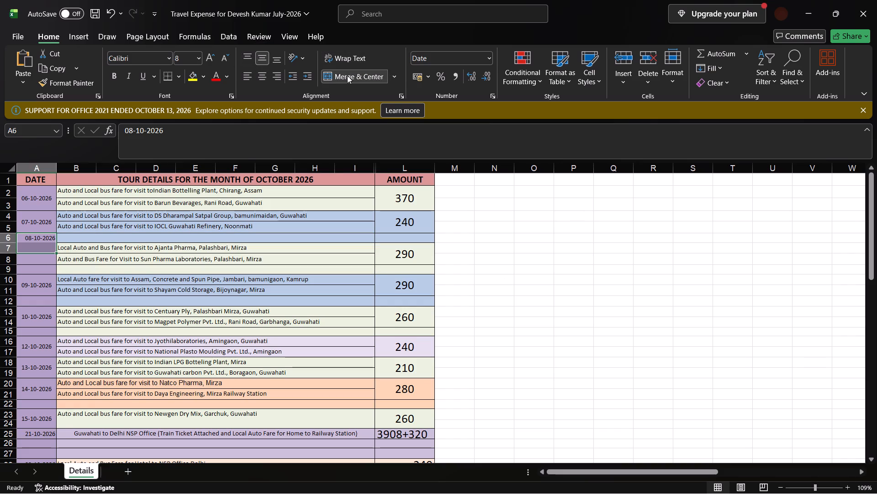
pyautogui.click(348, 75)
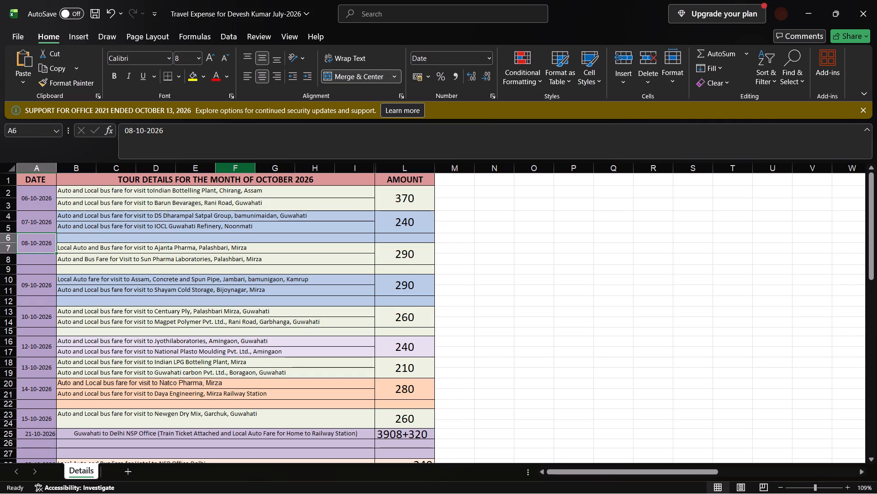
# Move the Ajanta Pharma description up into row 6 by merging B6:I7 into one block and unmerging it.
pyautogui.moveTo(76, 240); pyautogui.dragTo(103, 246)
pyautogui.click(350, 73)
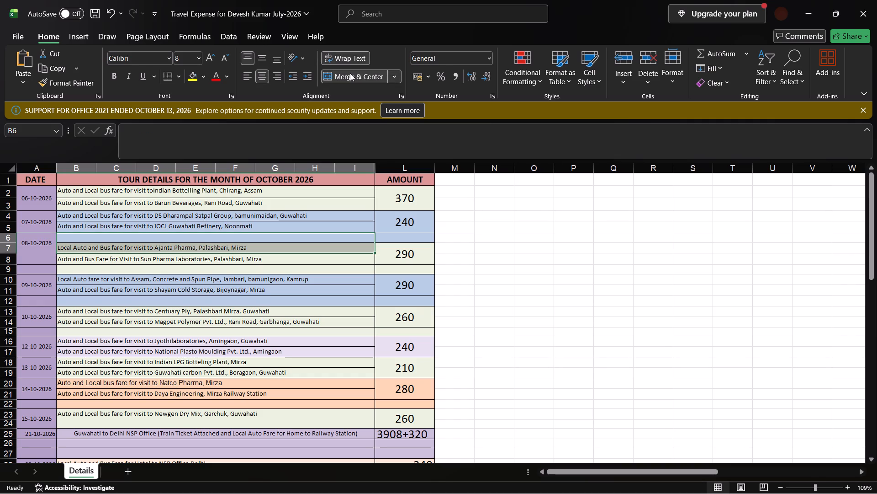
pyautogui.click(350, 73)
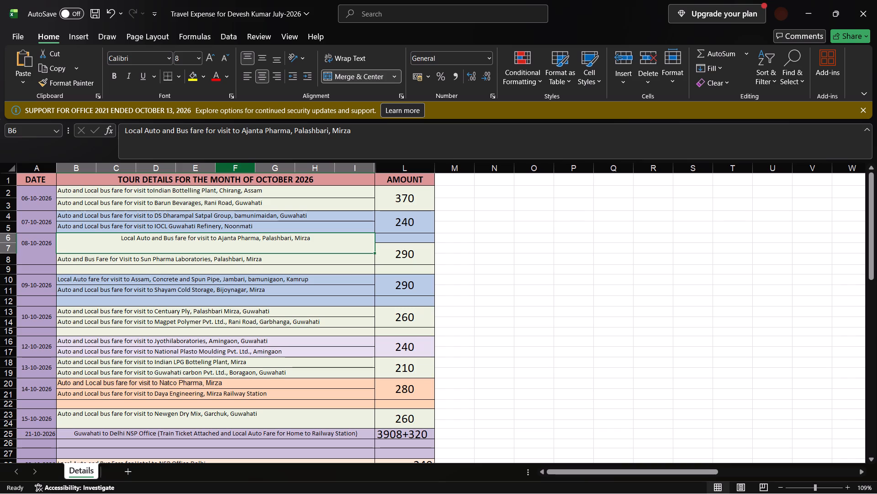
pyautogui.moveTo(72, 238); pyautogui.dragTo(134, 237)
pyautogui.click(134, 237)
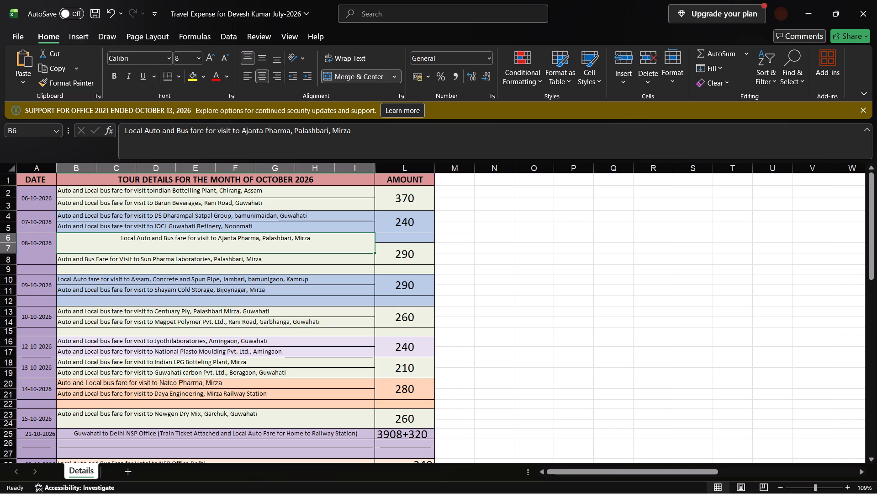
pyautogui.click(353, 77)
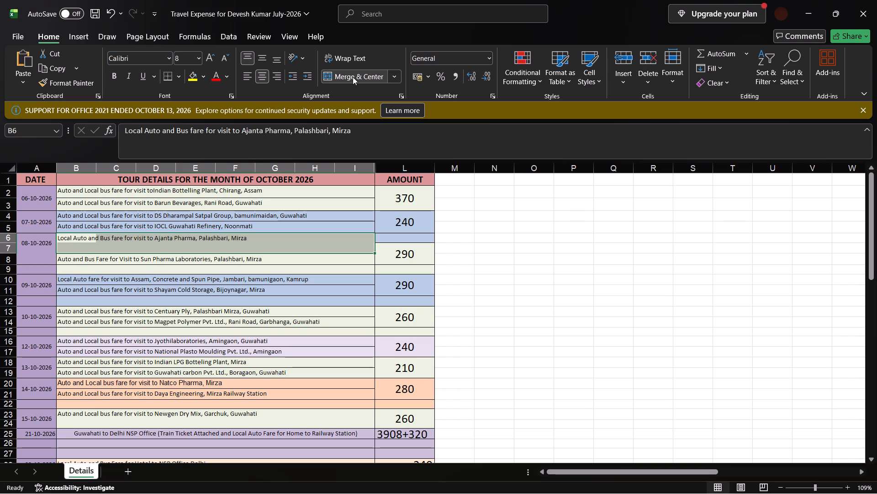
# Move the Sun Pharma Laboratories description up into row 7 by merging B7:I8 into one block and unmerging it.
pyautogui.click(139, 263)
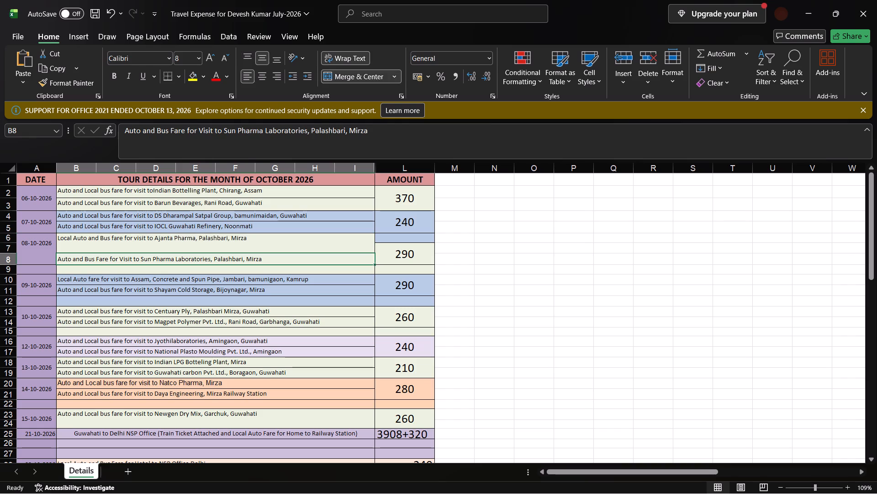
pyautogui.click(102, 250)
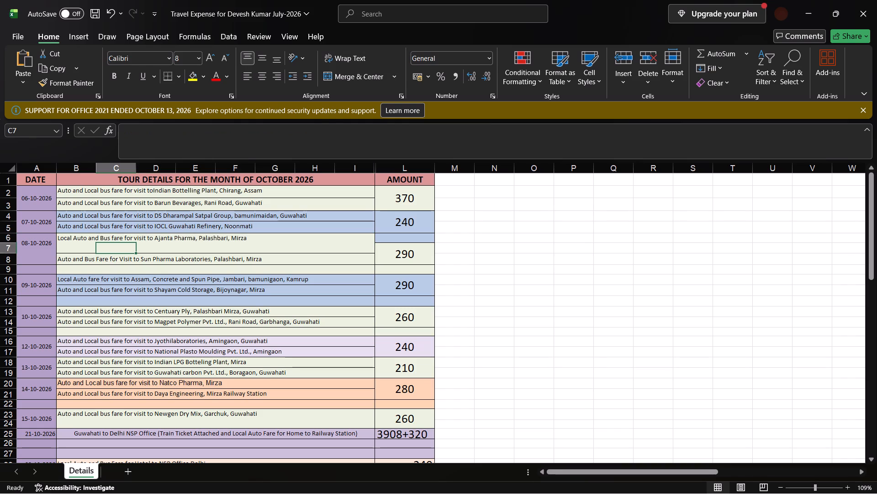
pyautogui.moveTo(69, 245); pyautogui.dragTo(329, 247)
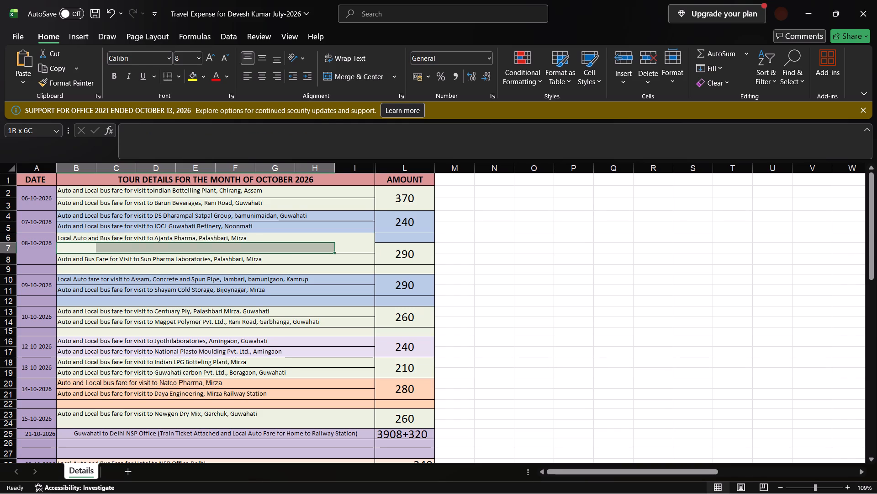
pyautogui.moveTo(329, 247); pyautogui.dragTo(343, 255)
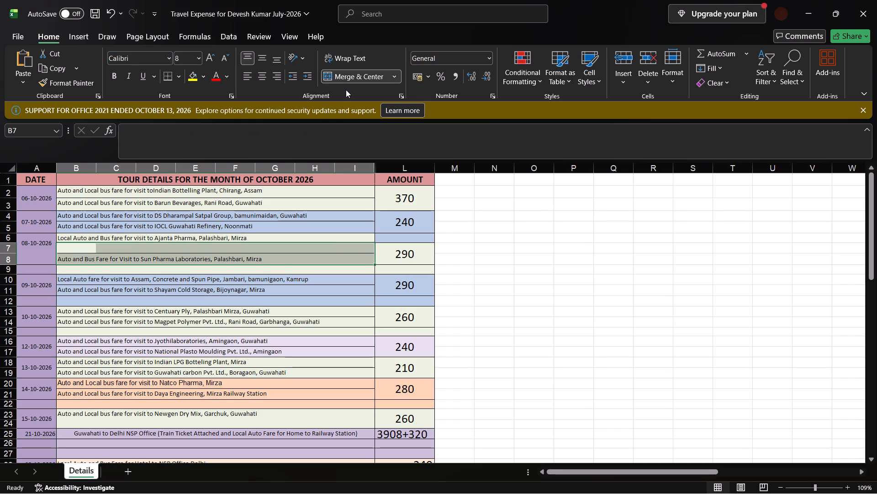
pyautogui.click(350, 78)
pyautogui.click(350, 78)
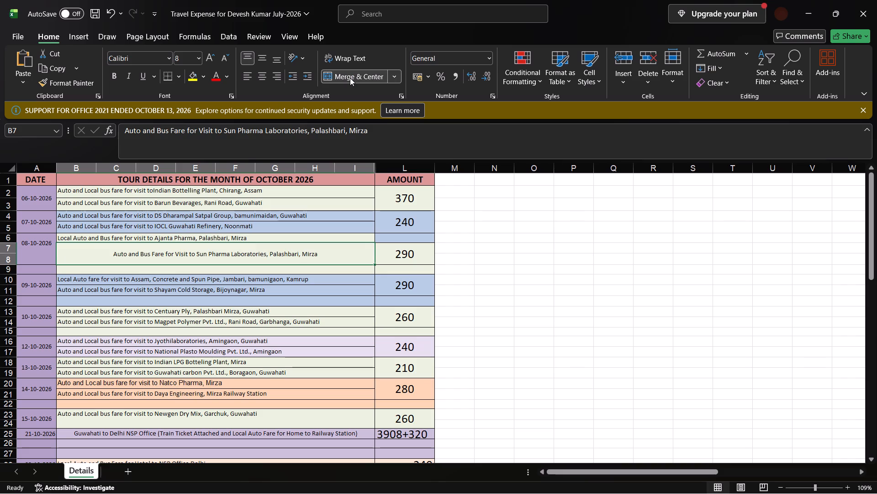
pyautogui.click(237, 281)
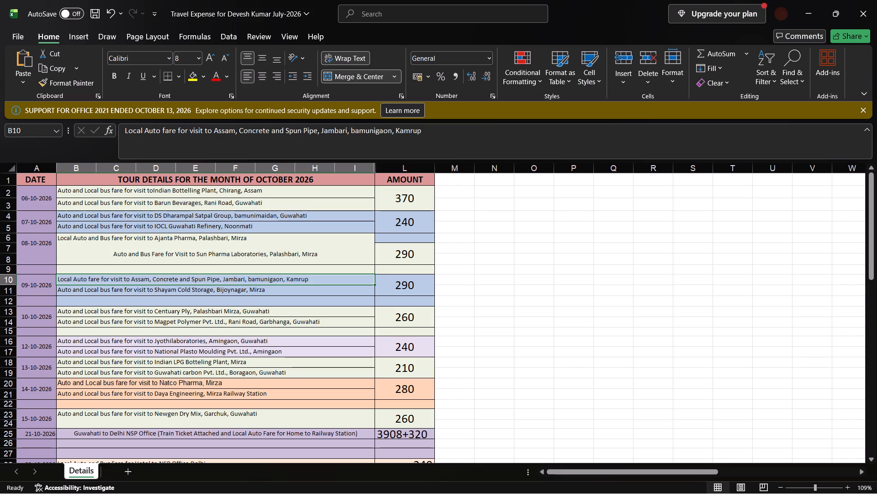
pyautogui.click(234, 256)
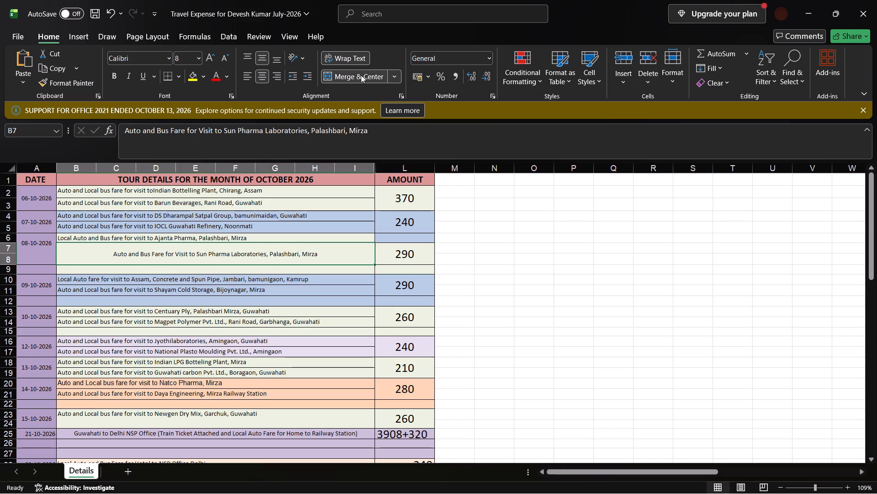
pyautogui.click(361, 75)
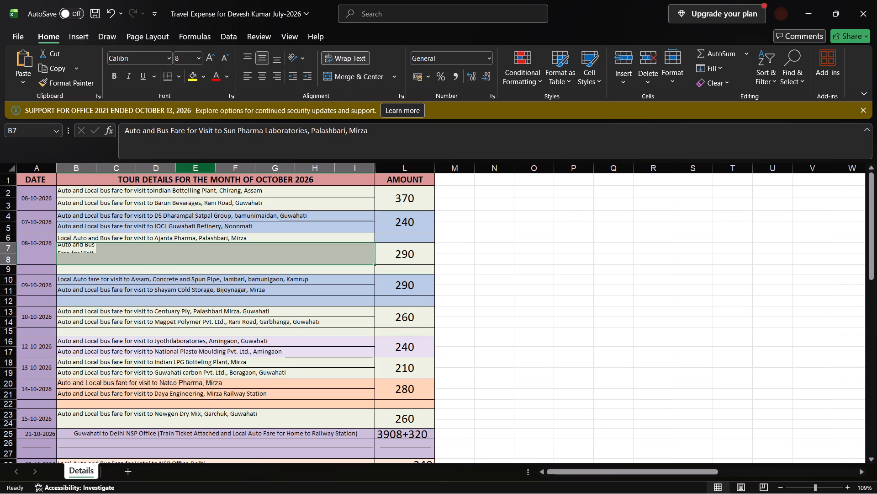
# Merge and centre the Sun Pharma Laboratories description across B7:I7.
pyautogui.moveTo(84, 249); pyautogui.dragTo(341, 239)
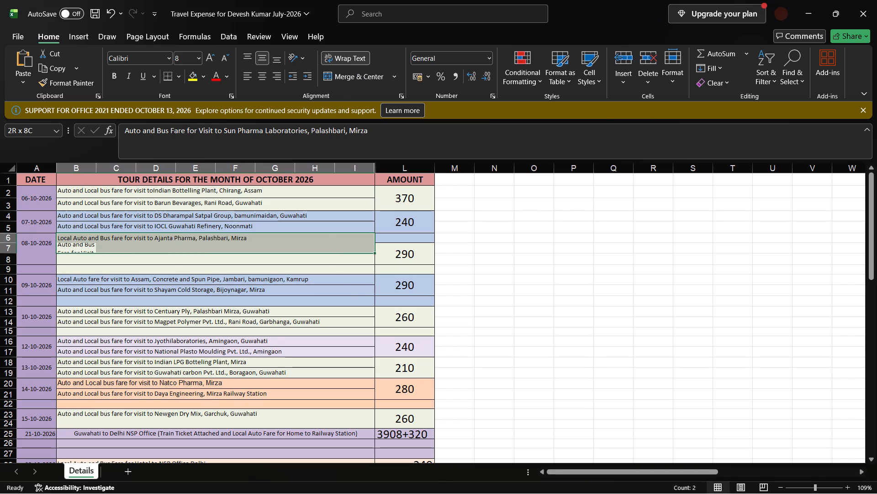
pyautogui.moveTo(341, 239); pyautogui.dragTo(343, 245)
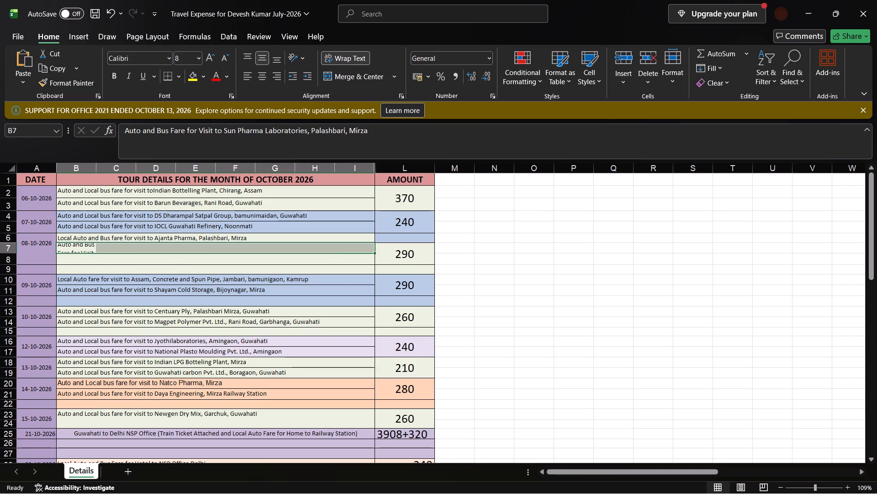
pyautogui.click(355, 82)
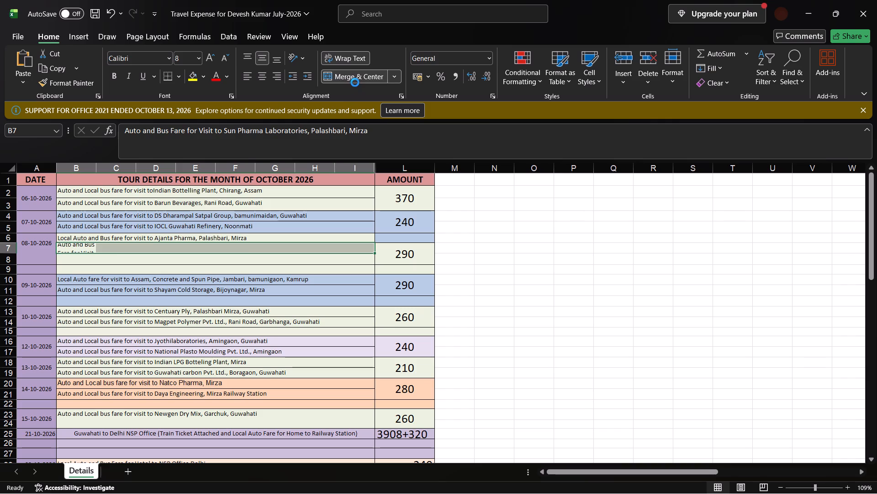